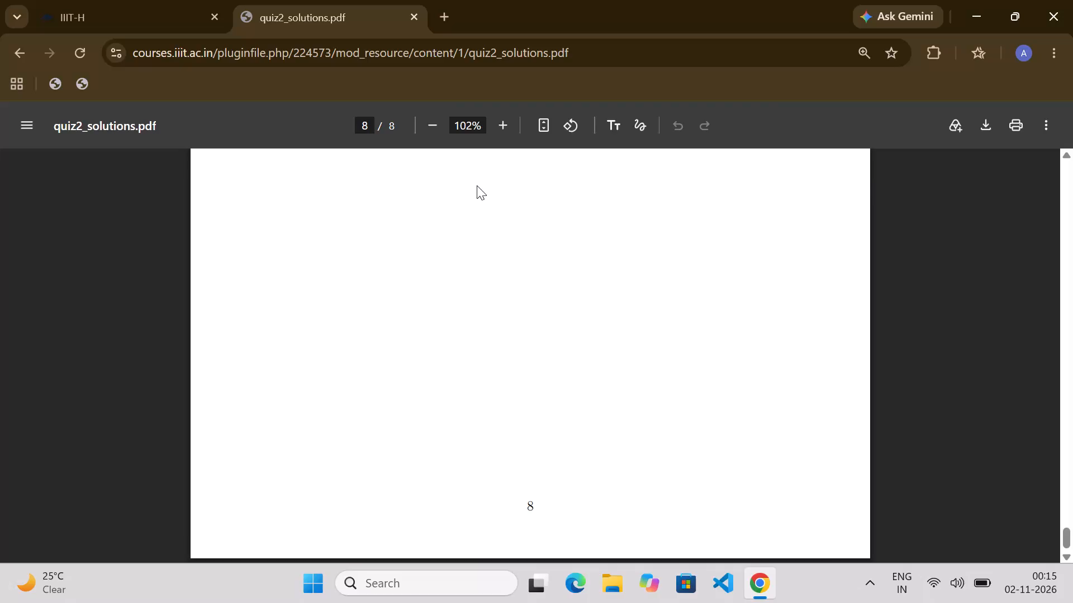
# Close the quiz2_solutions.pdf tab.
pyautogui.click(414, 13)
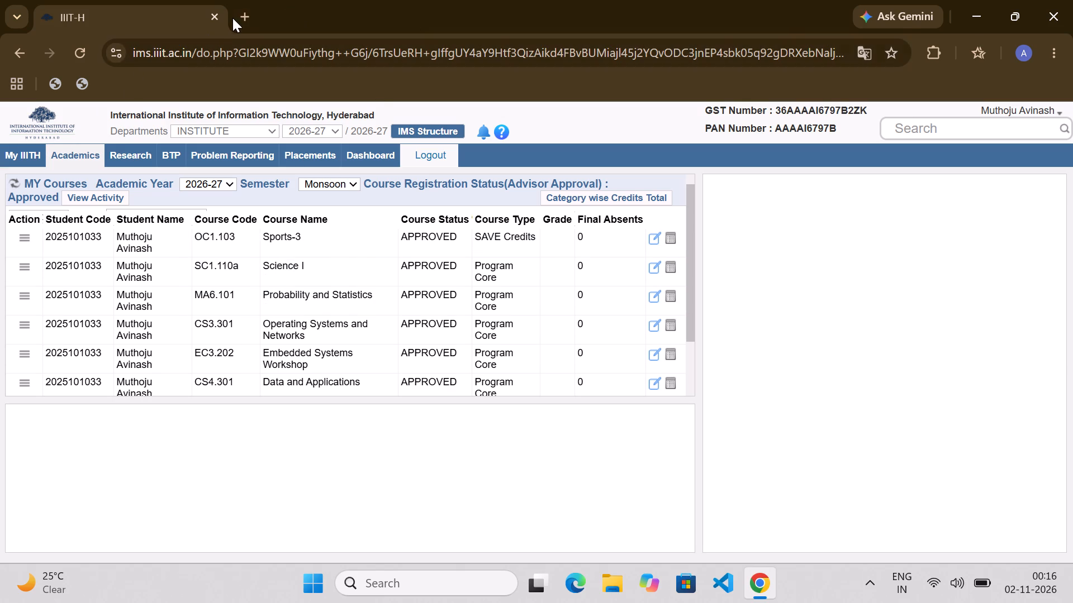
# Open the more recent 7.pdf from the browser's download history in its own tab.
pyautogui.click(250, 11)
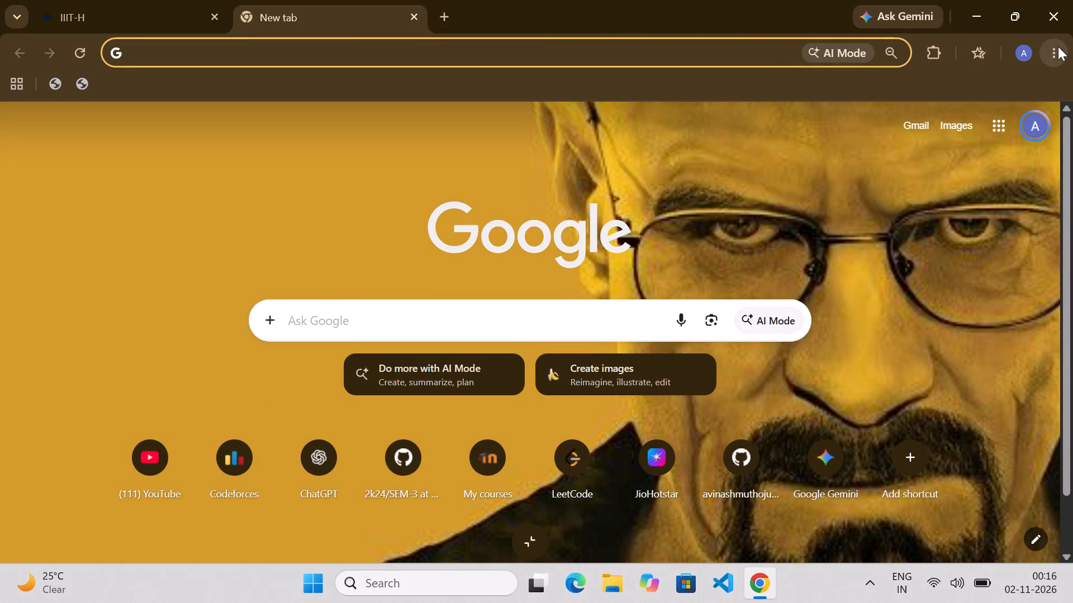
pyautogui.click(1058, 46)
pyautogui.click(882, 307)
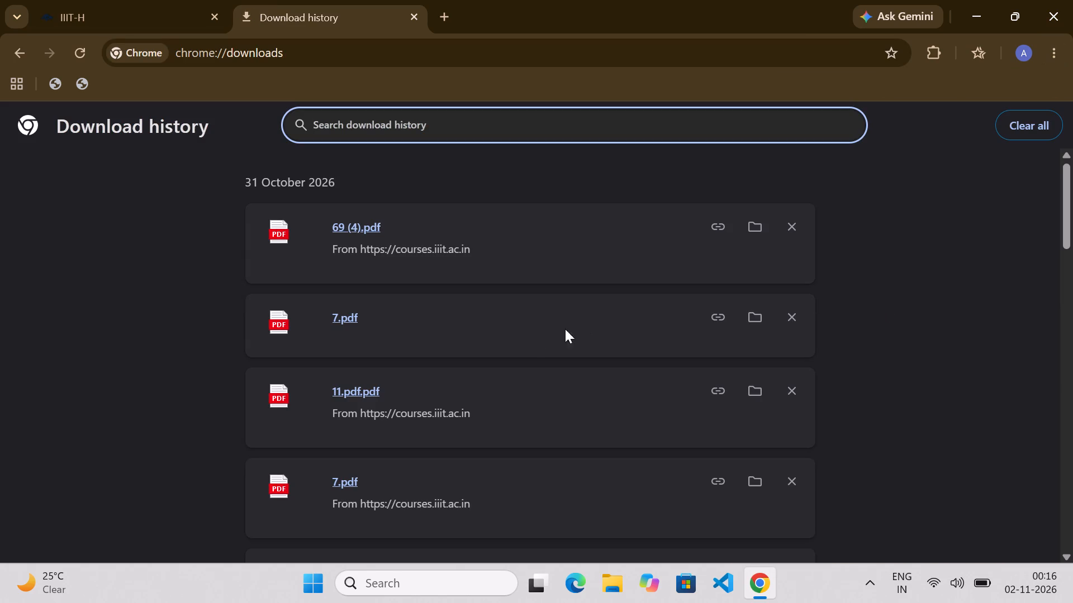
pyautogui.moveTo(339, 316); pyautogui.dragTo(465, 0)
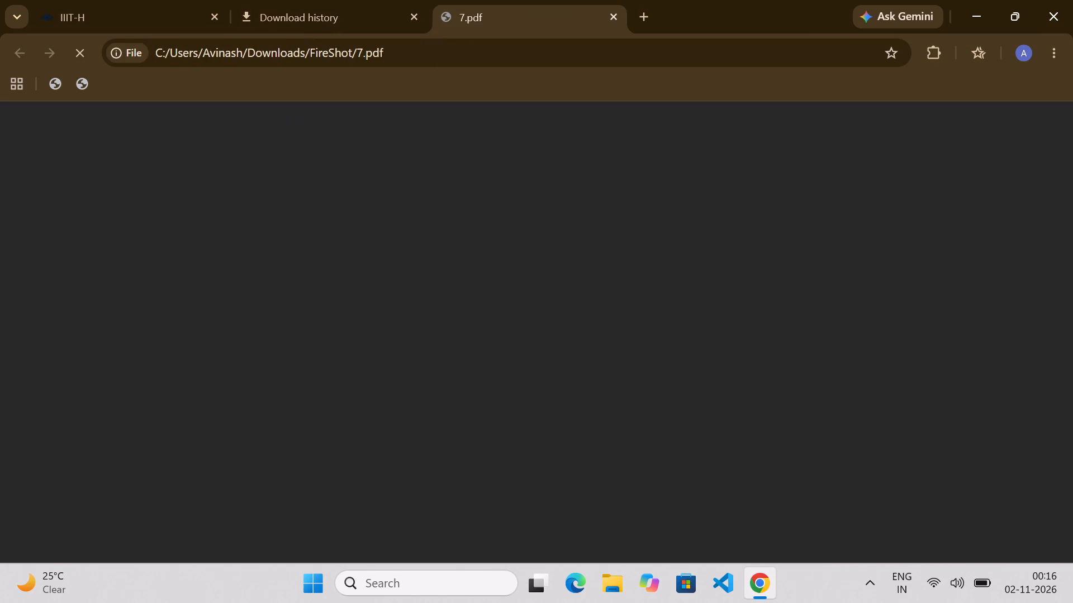
# Open Phase3_DnA.pdf from the download history, close the history, and go to the brief's Stage A: ER-to-Relational Mapping section.
pyautogui.click(397, 13)
pyautogui.scroll(-1, 369, 421)
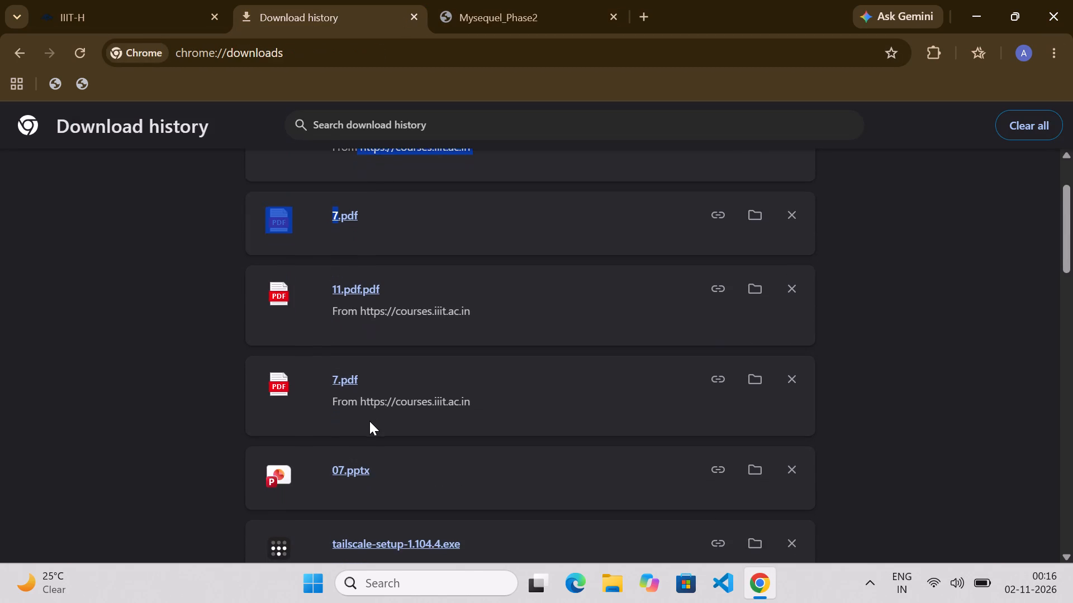
pyautogui.scroll(-1, 369, 421)
pyautogui.click(577, 358)
pyautogui.scroll(-2, 577, 358)
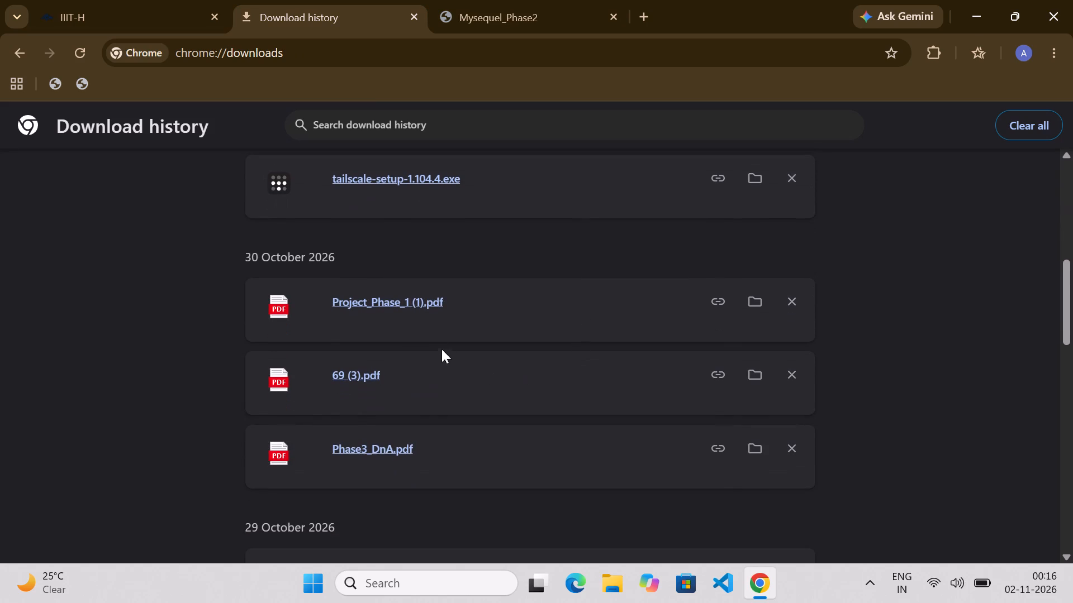
pyautogui.scroll(-1, 358, 435)
pyautogui.moveTo(369, 431); pyautogui.dragTo(640, 2)
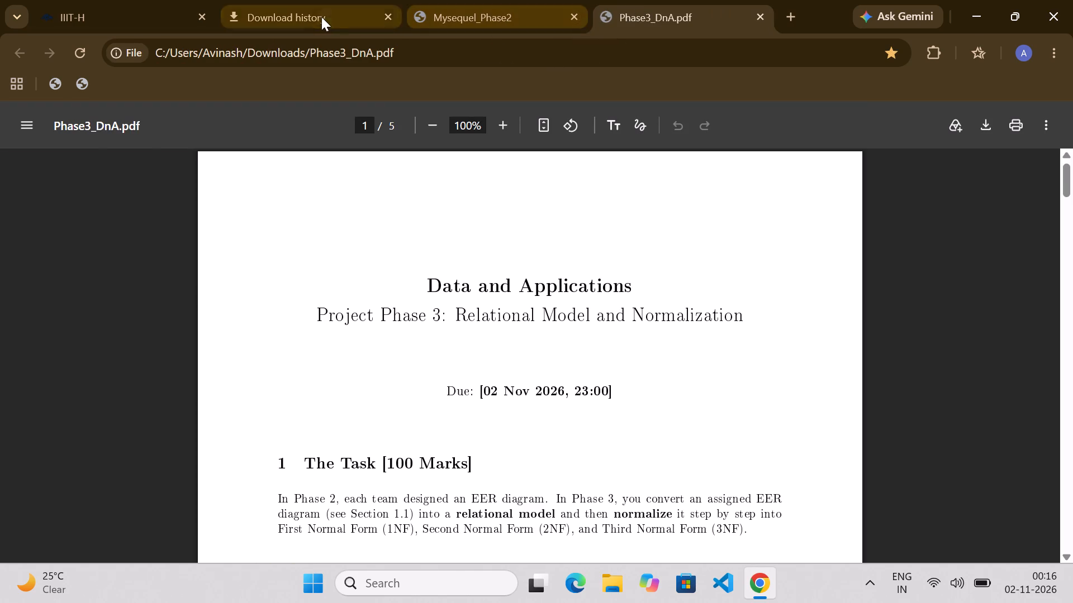
pyautogui.click(322, 11)
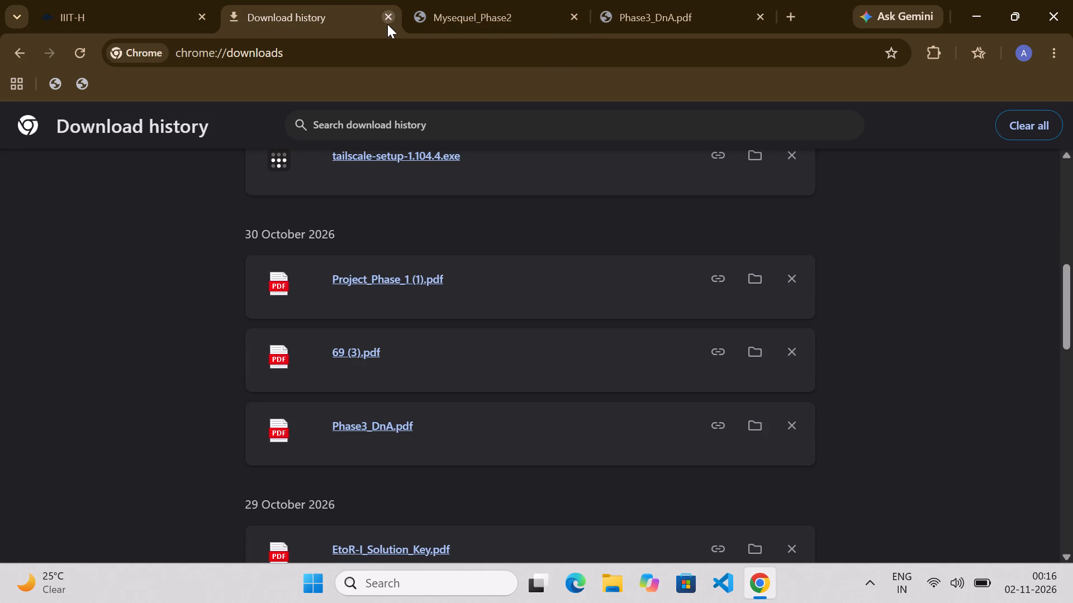
pyautogui.click(387, 24)
pyautogui.click(505, 0)
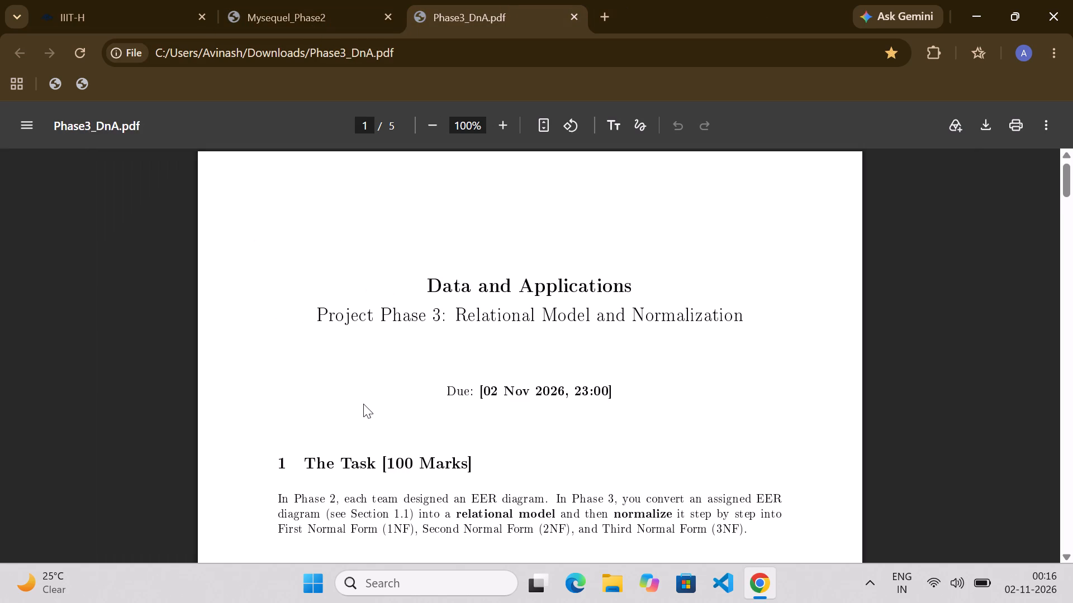
pyautogui.scroll(-6, 363, 404)
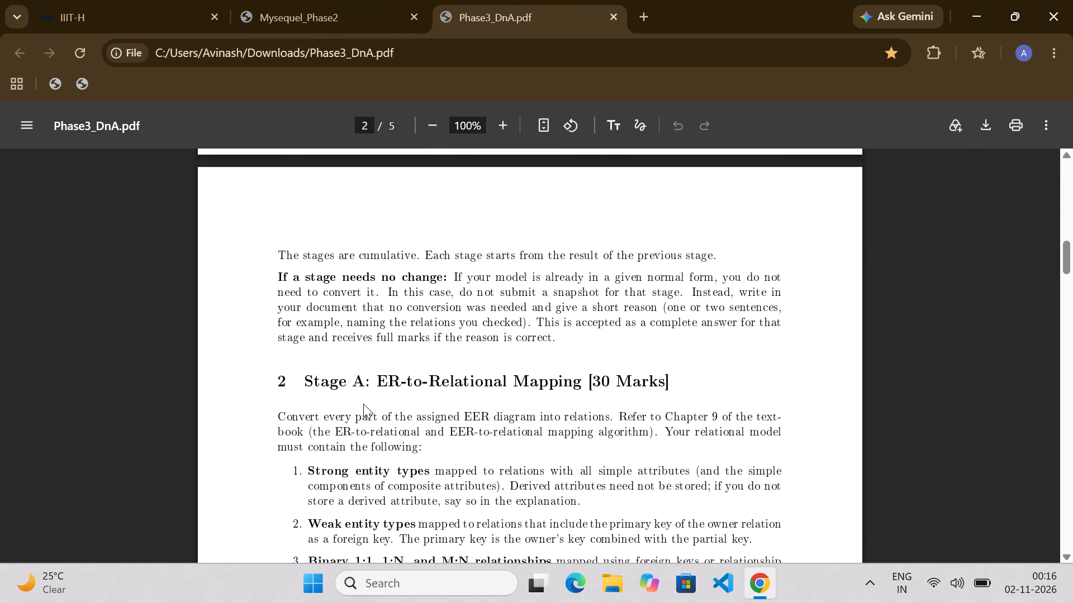
pyautogui.scroll(-1, 363, 404)
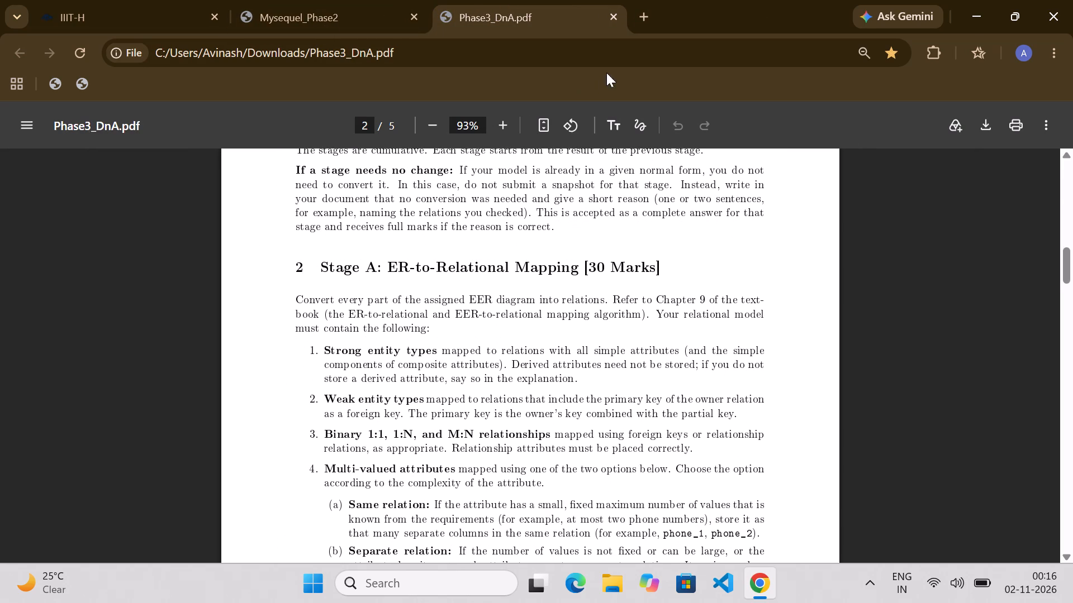
# Search the web for docs in a new tab and create a blank Google Docs document.
pyautogui.click(642, 17)
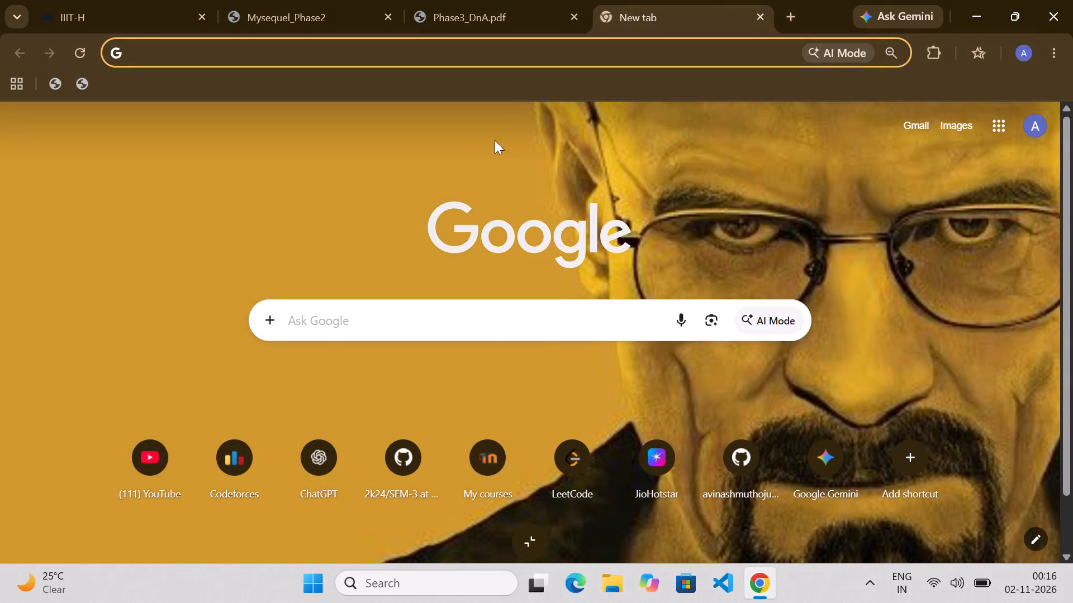
pyautogui.write('do')
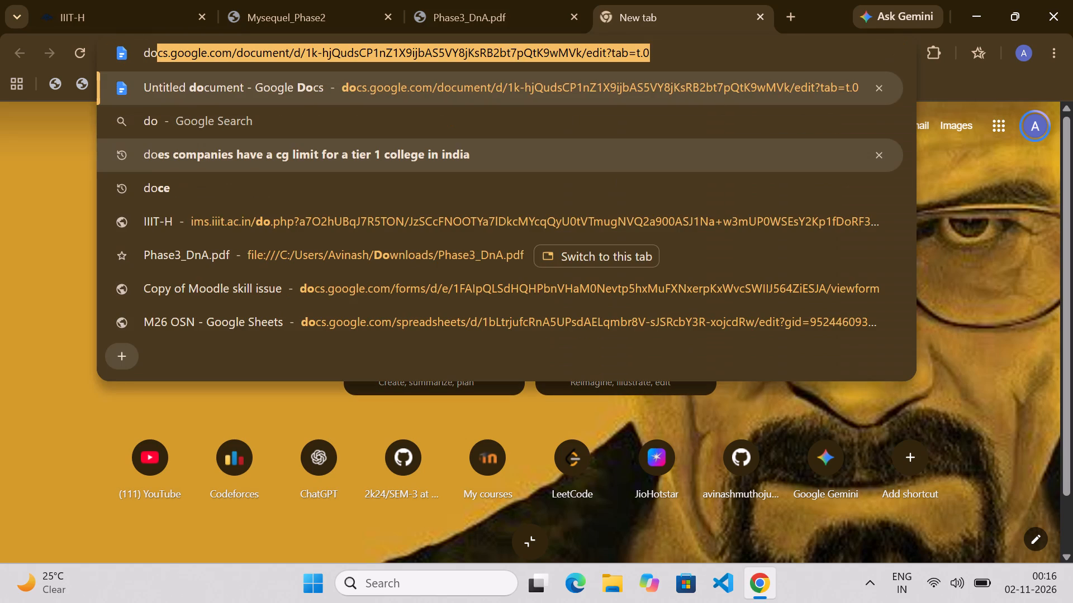
pyautogui.write('cs')
pyautogui.press('Tab')
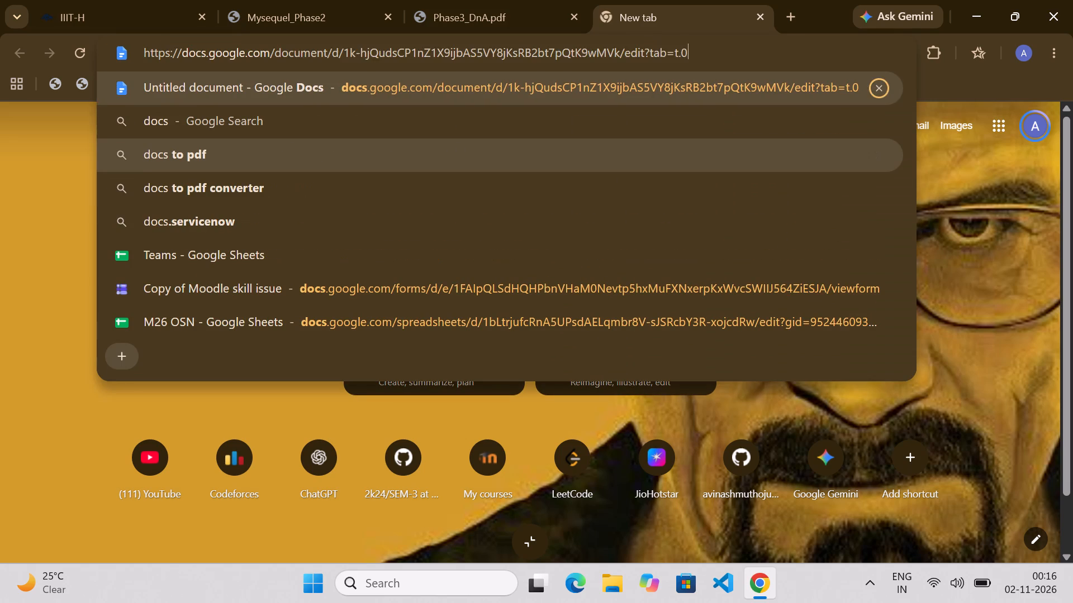
pyautogui.press('Return')
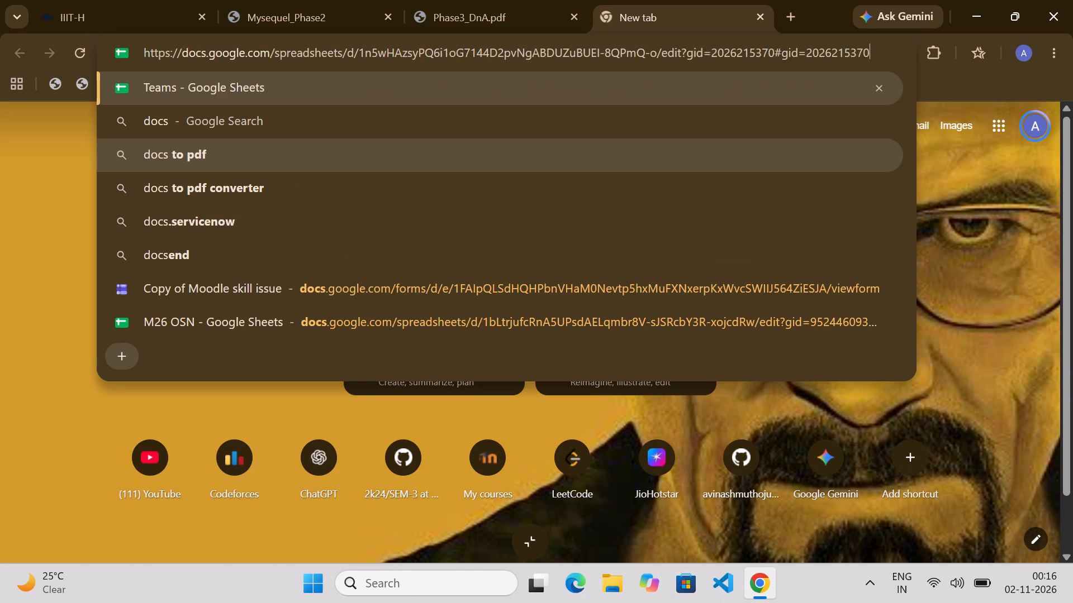
pyautogui.press('Down')
pyautogui.press('Return')
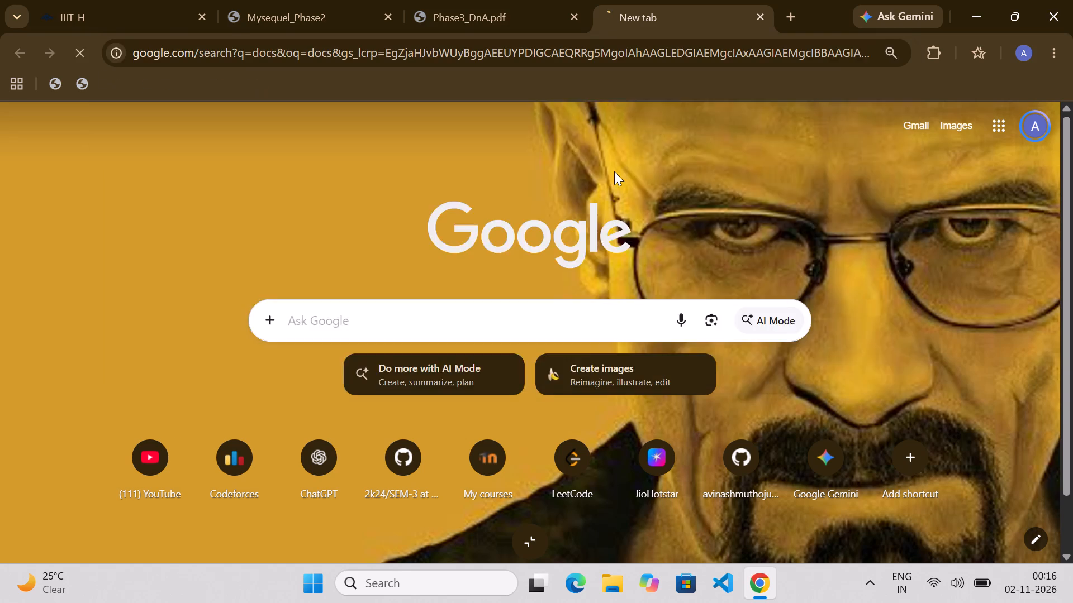
pyautogui.click(217, 254)
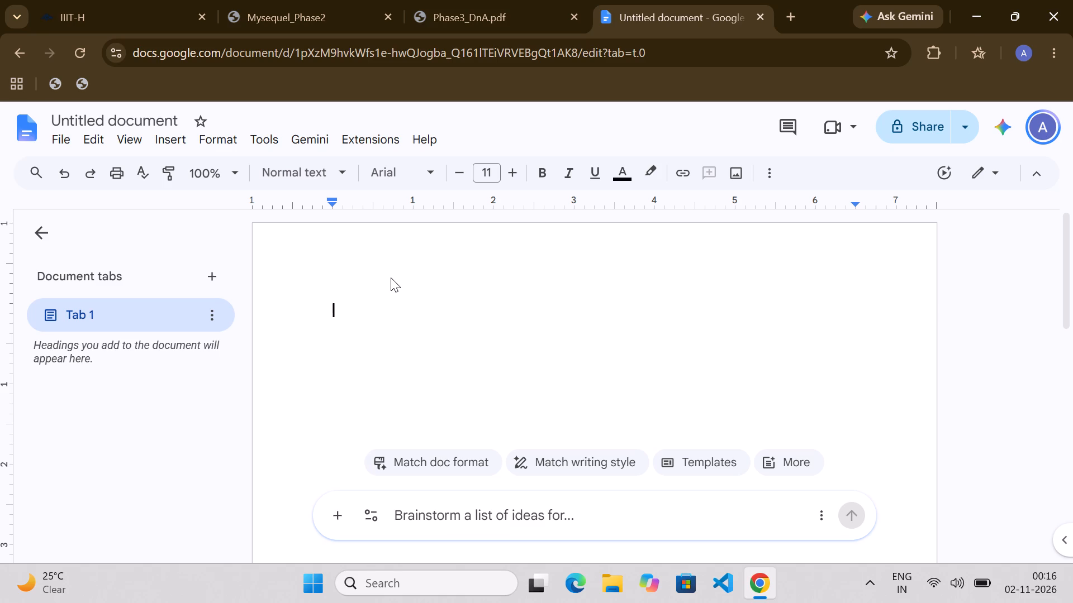
# Enter the title "Phase-3 Relational Model and Normalization" in the document, copying the topic wording from the Phase3_DnA.pdf heading.
pyautogui.hotkey('shift', 'p')
pyautogui.hotkey('shift', 'h')
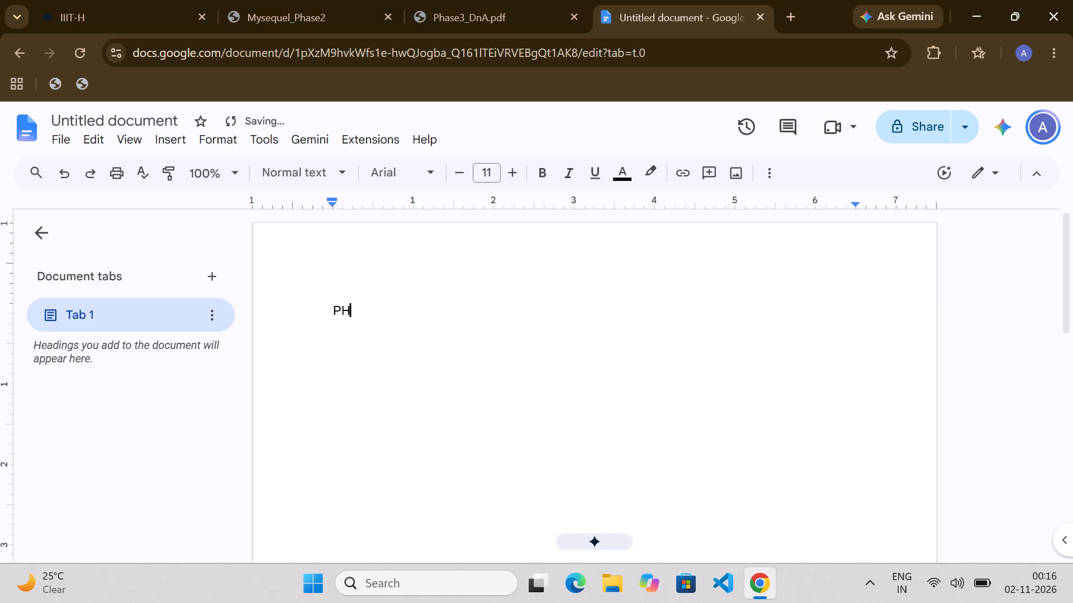
pyautogui.press('BackSpace')
pyautogui.write('hase')
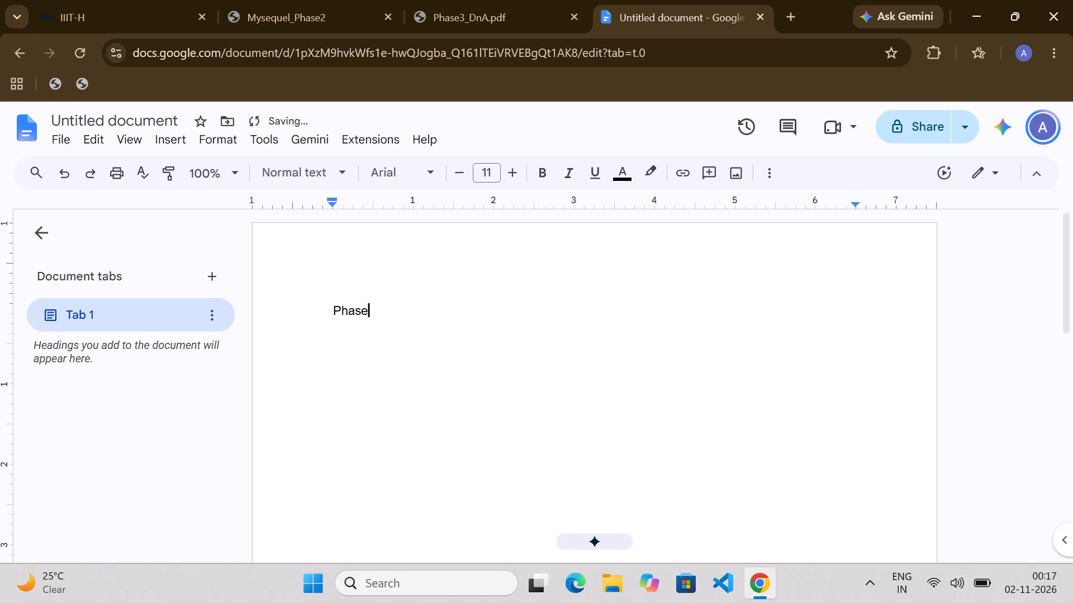
pyautogui.write('-3')
pyautogui.press('space')
pyautogui.click(444, 0)
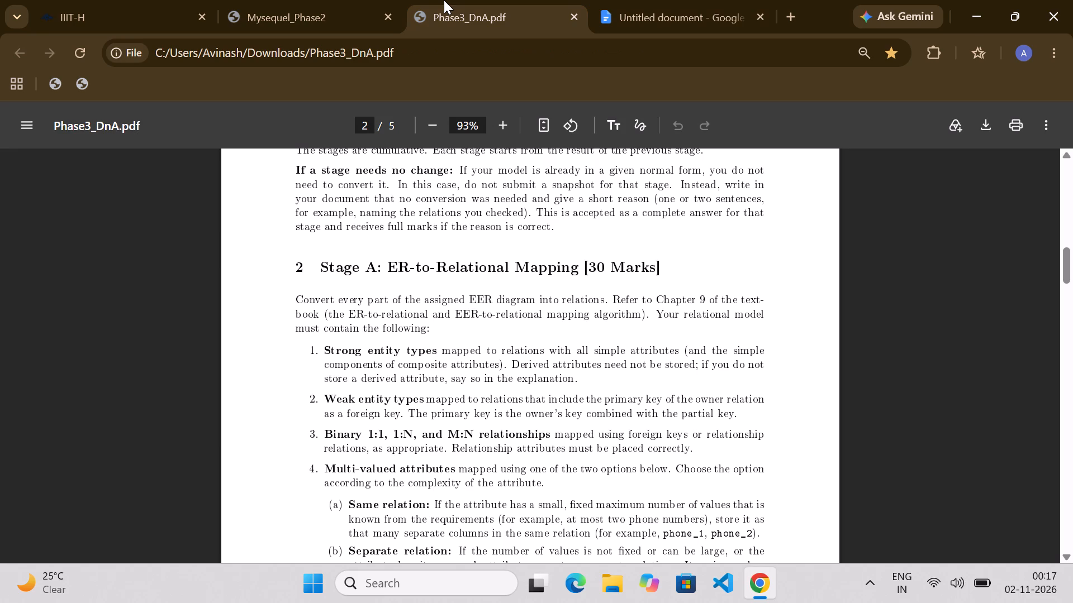
pyautogui.scroll(12, 385, 257)
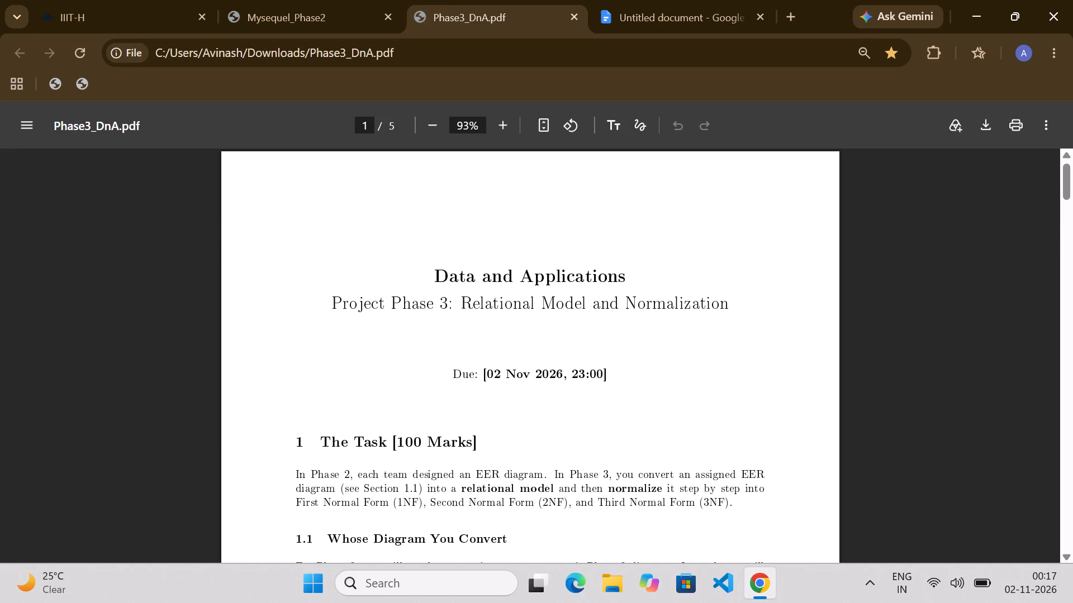
pyautogui.moveTo(465, 307); pyautogui.dragTo(729, 309)
pyautogui.hotkey('ctrl', 'c')
pyautogui.click(729, 309)
pyautogui.click(672, 0)
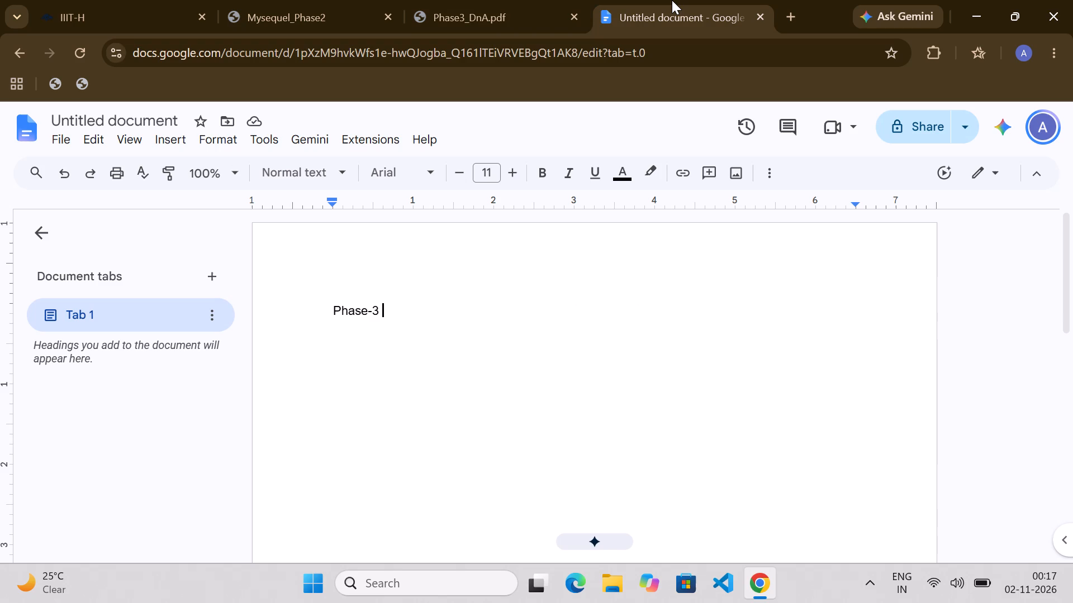
pyautogui.hotkey('ctrl', 'v')
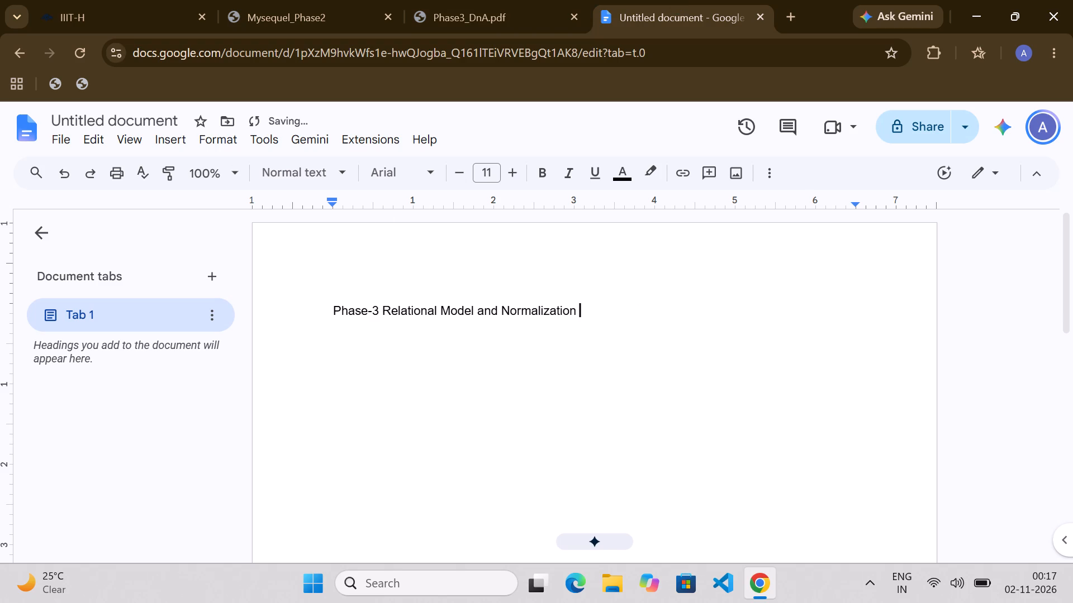
# Make the title "Phase-3 Relational Model and Normalization" bold and centre-aligned.
pyautogui.moveTo(336, 305); pyautogui.dragTo(595, 313)
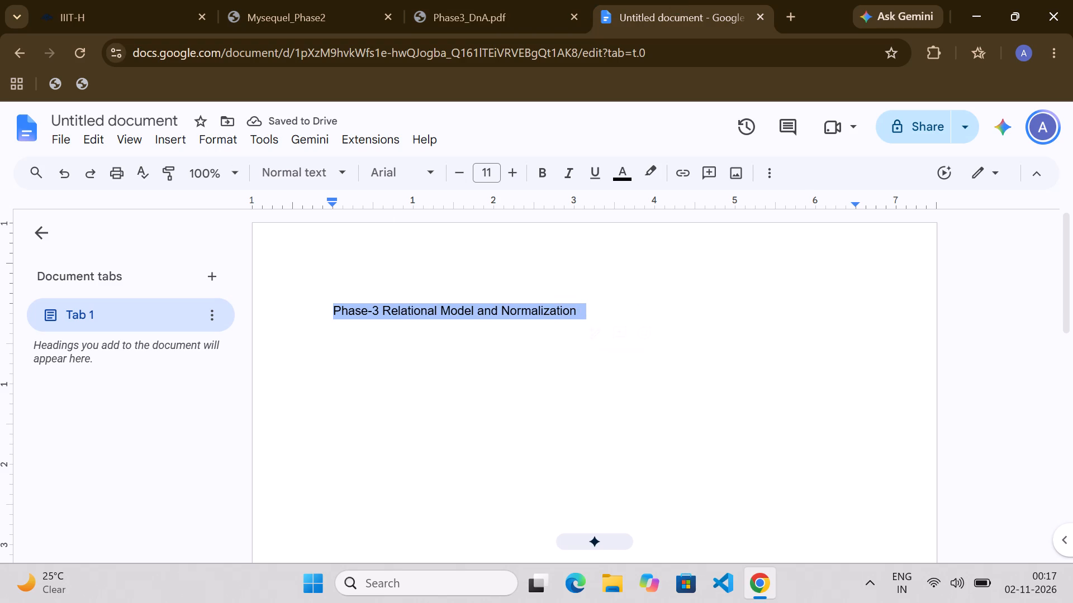
pyautogui.click(548, 174)
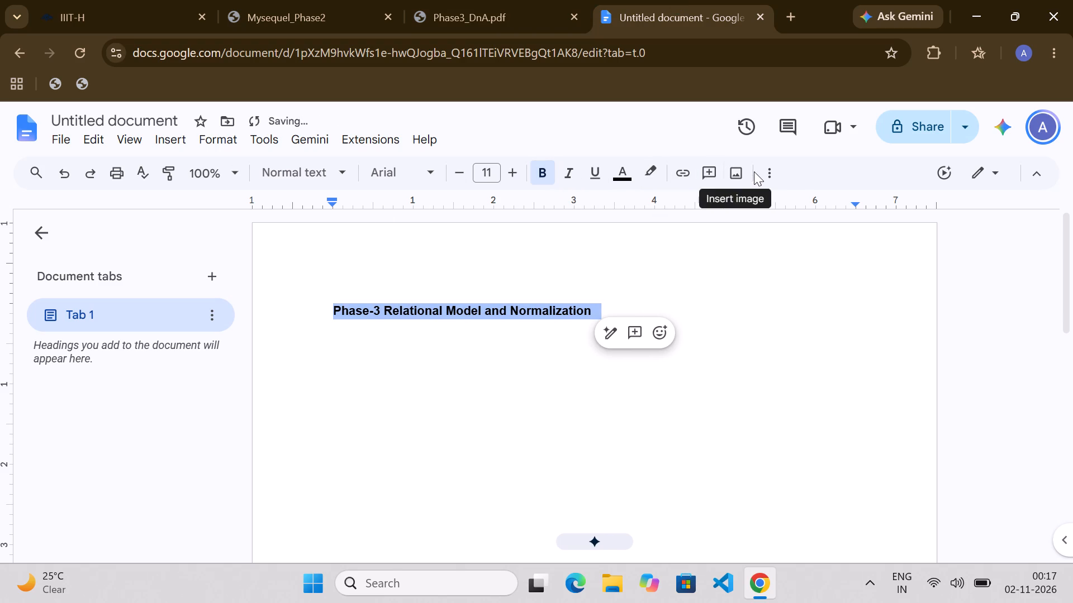
pyautogui.click(768, 174)
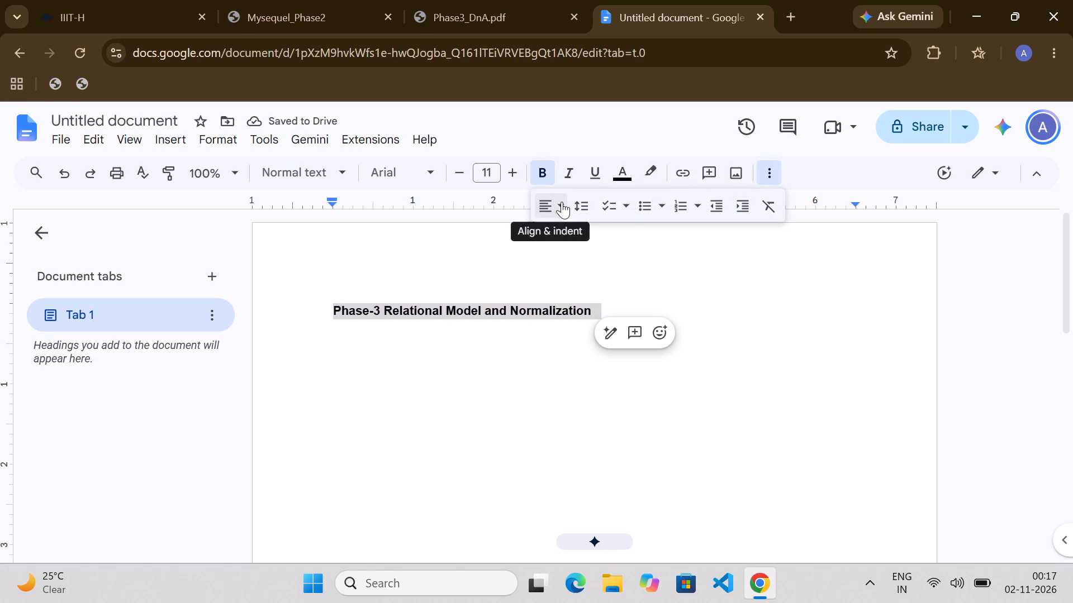
pyautogui.click(562, 202)
pyautogui.click(583, 233)
pyautogui.click(580, 234)
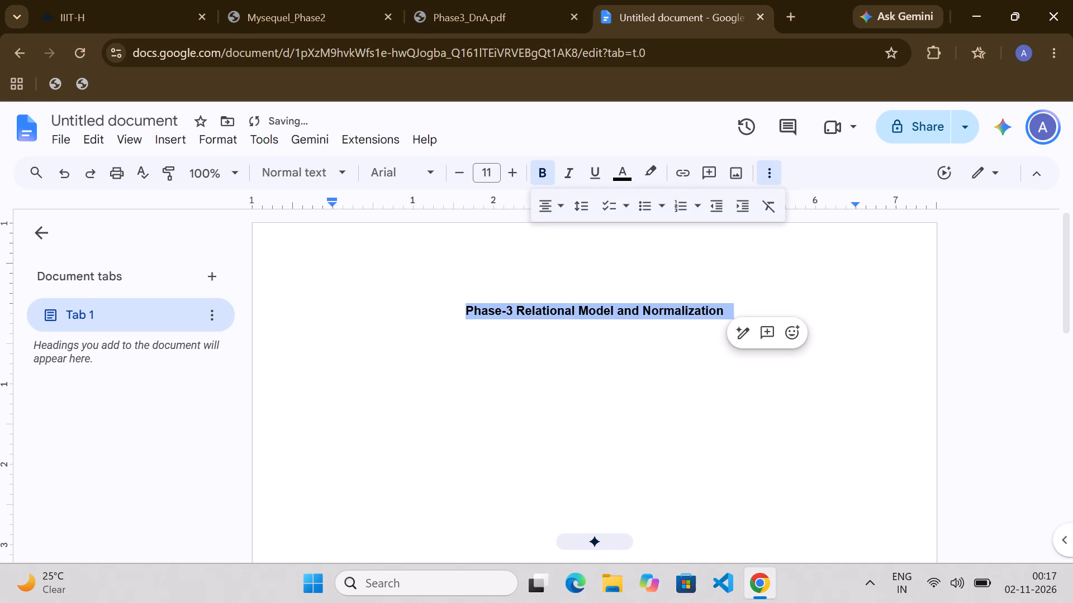
# Leave one blank line below the title and start a new left-aligned line for the team details.
pyautogui.click(723, 315)
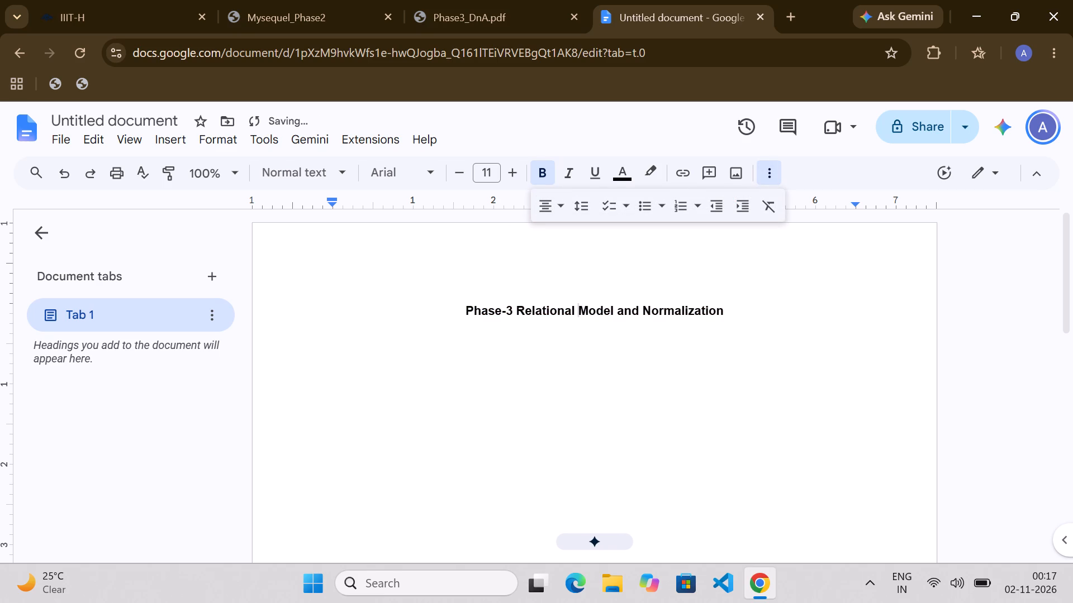
pyautogui.hotkey('shift', 'Return')
pyautogui.hotkey('shift', 'Return')
pyautogui.press('BackSpace')
pyautogui.press('BackSpace')
pyautogui.hotkey('shift', 'Return')
pyautogui.press('Return')
pyautogui.press('Left')
pyautogui.press('Left')
pyautogui.press('Left')
pyautogui.press('Right')
pyautogui.press('Return')
pyautogui.press('BackSpace')
pyautogui.press('space')
pyautogui.press('BackSpace')
pyautogui.press('Return')
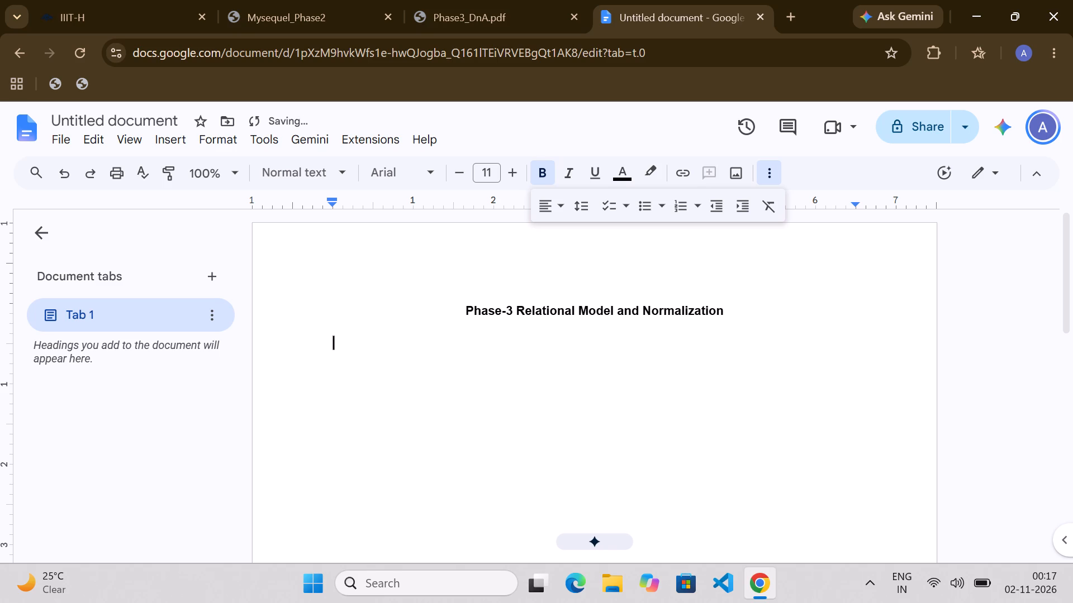
# Enter "Team No: 69" on the new line beneath the title.
pyautogui.write('Team No:')
pyautogui.press('space')
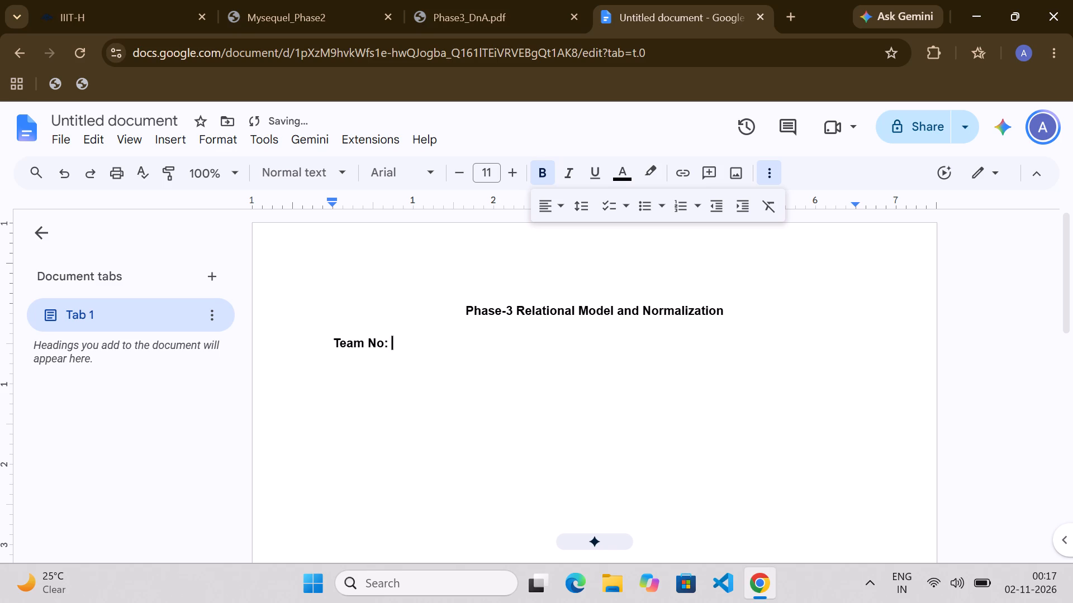
pyautogui.write('69')
pyautogui.press('space')
# Add "Phase 2 Assigned Team: 7" after the team number on the same line.
pyautogui.press('space')
pyautogui.write('Tea')
pyautogui.press('m')
pyautogui.press('BackSpace')
pyautogui.press('BackSpace')
pyautogui.press('BackSpace')
pyautogui.press('BackSpace')
pyautogui.hotkey('shift', 'p')
pyautogui.write('hase 2')
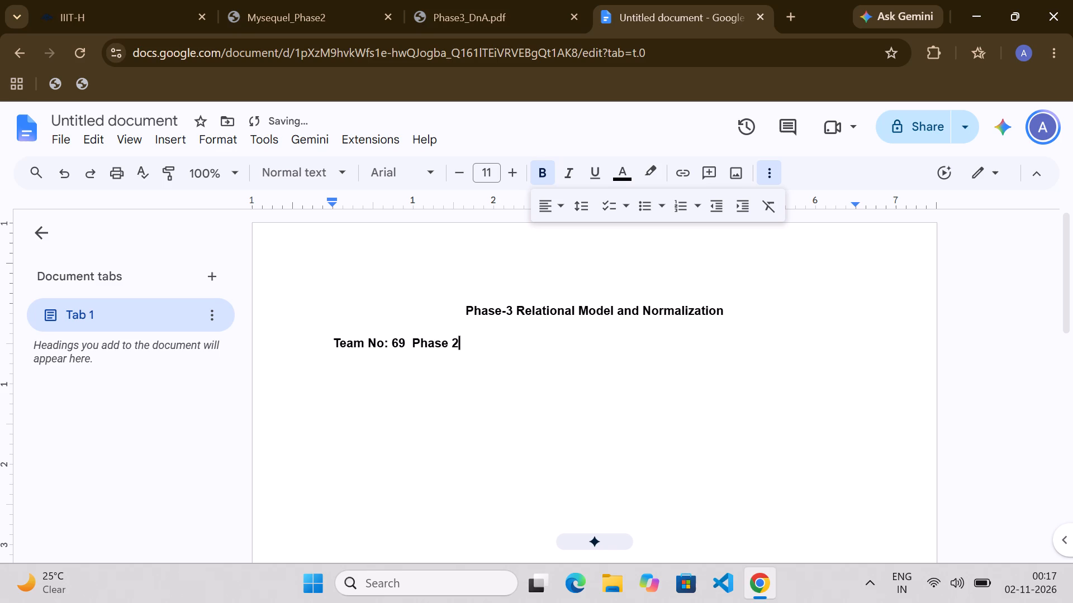
pyautogui.press('space')
pyautogui.write('Assigned Team')
pyautogui.press('space')
pyautogui.press('BackSpace')
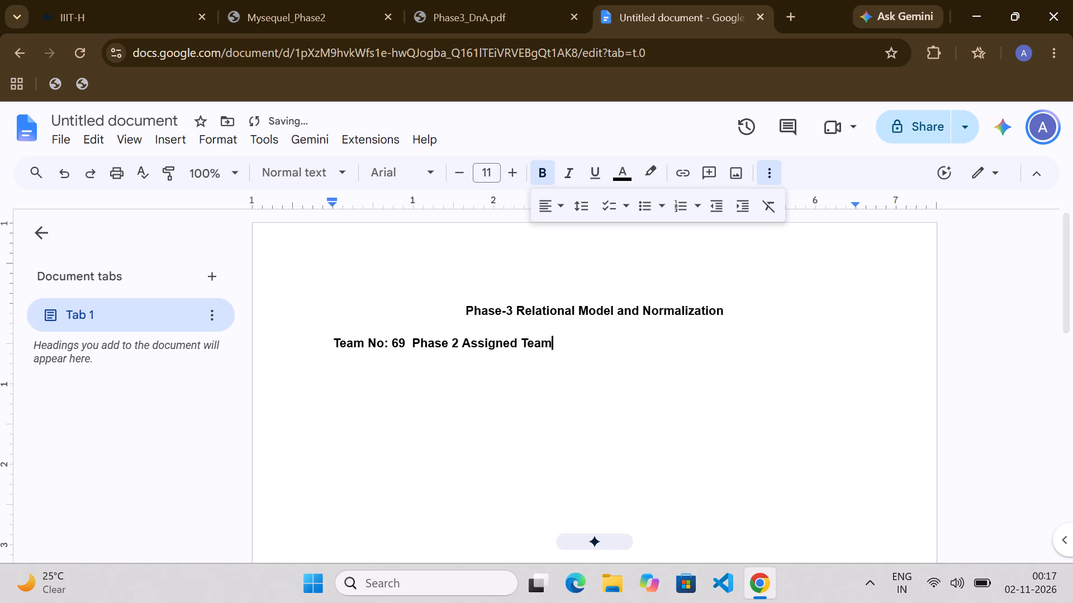
pyautogui.hotkey('shift', ':')
pyautogui.press('space')
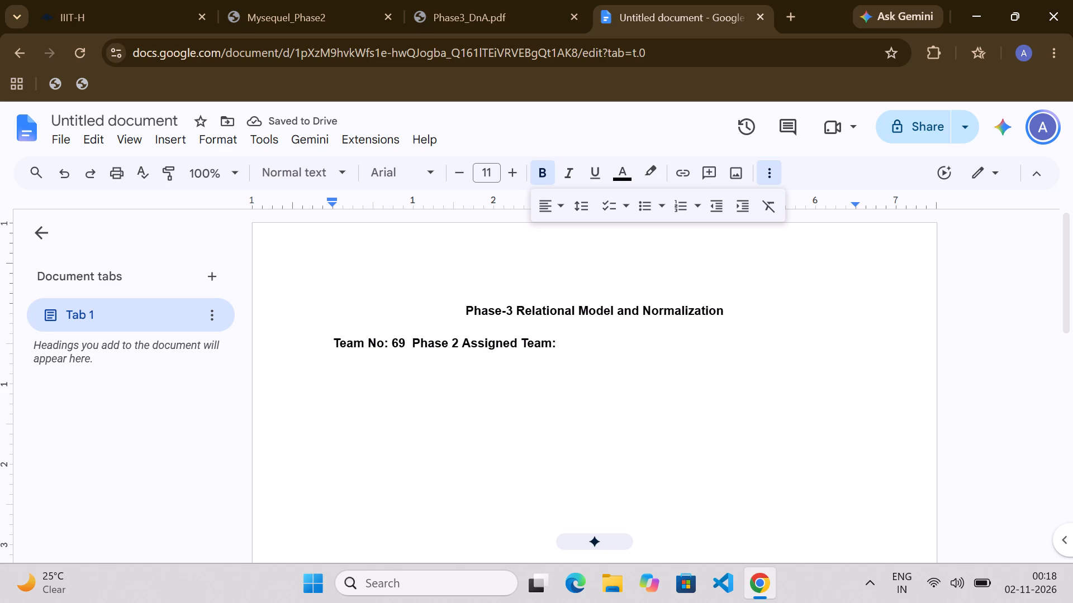
pyautogui.press('7')
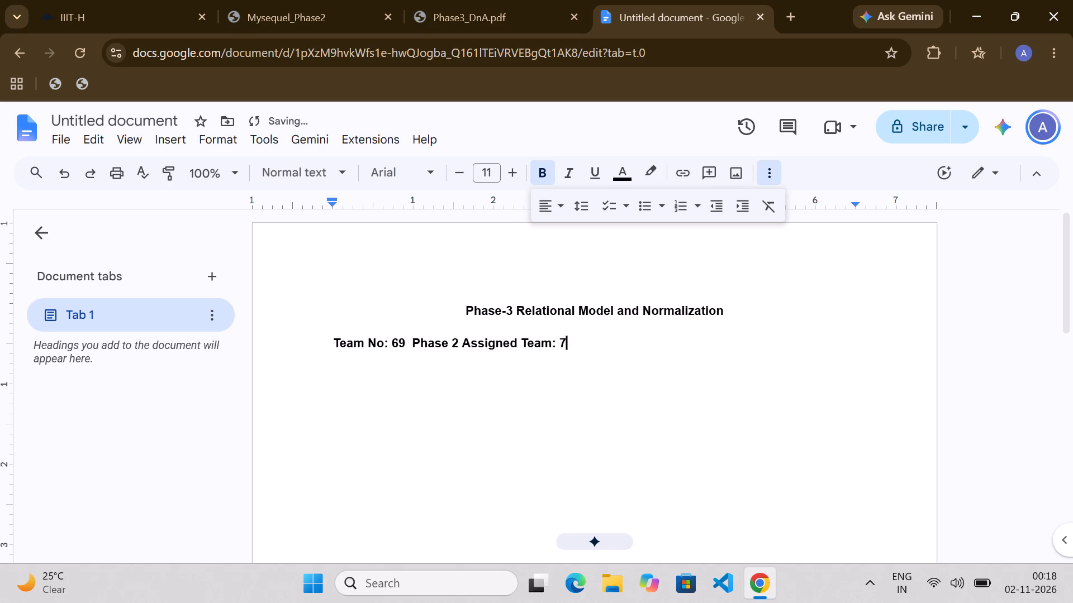
# Centre-align the line with the team number and Phase 2 assigned team.
pyautogui.moveTo(571, 348); pyautogui.dragTo(291, 347)
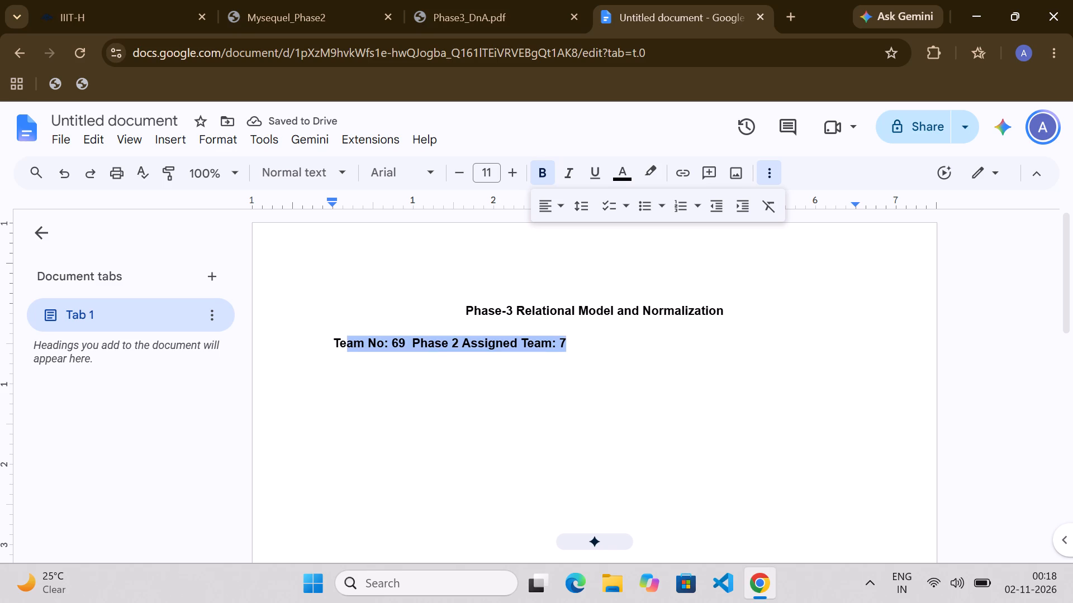
pyautogui.moveTo(291, 347); pyautogui.dragTo(286, 347)
pyautogui.click(562, 208)
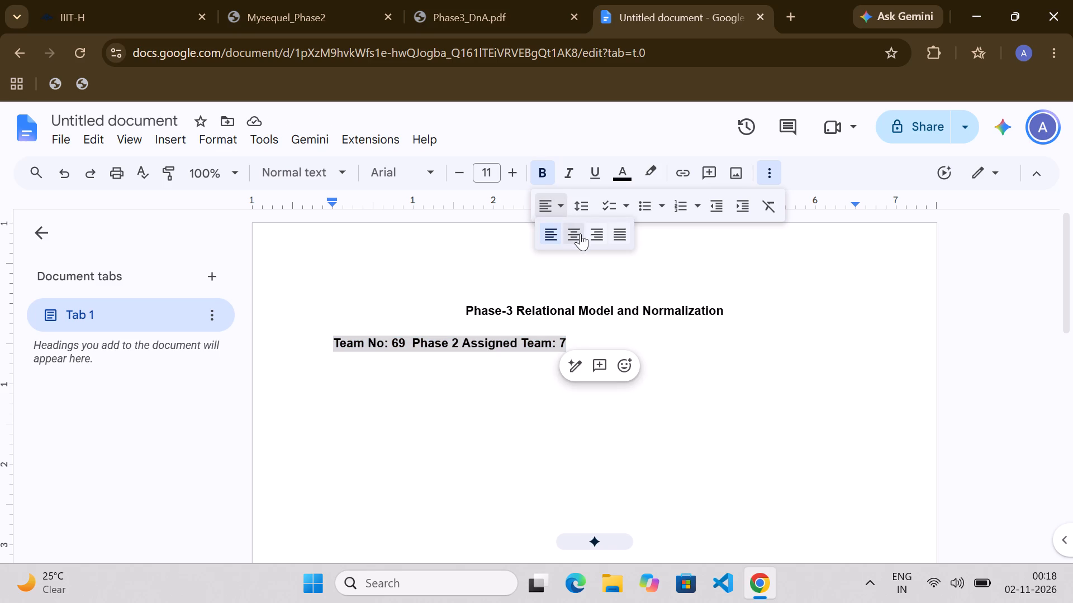
pyautogui.click(580, 233)
# Add one extra space between "Team No: 69" and "Phase 2 Assigned Team: 7".
pyautogui.click(555, 347)
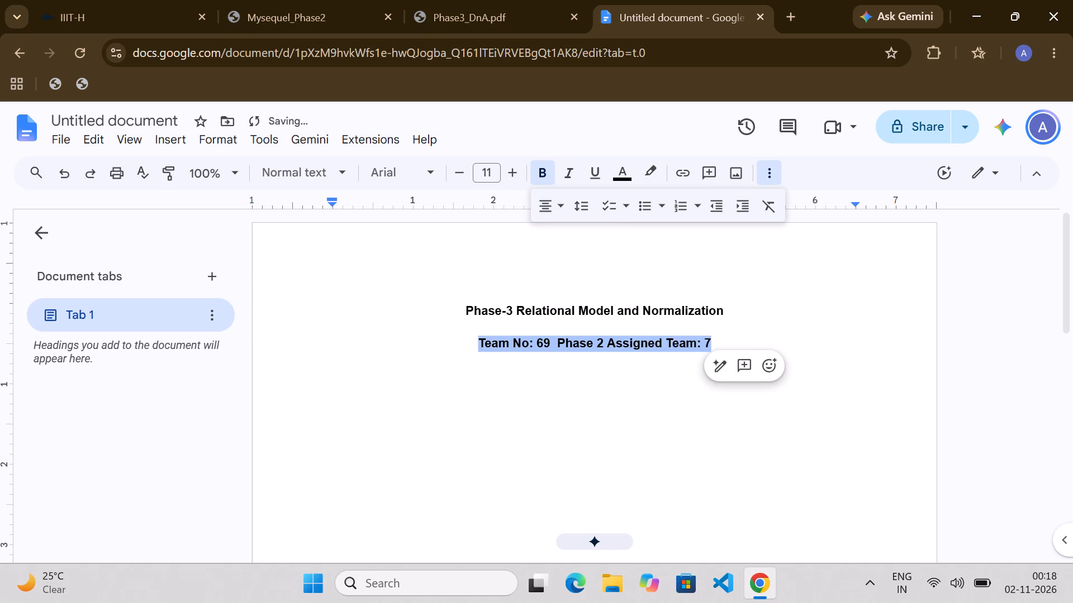
pyautogui.press('Left')
pyautogui.press('Right')
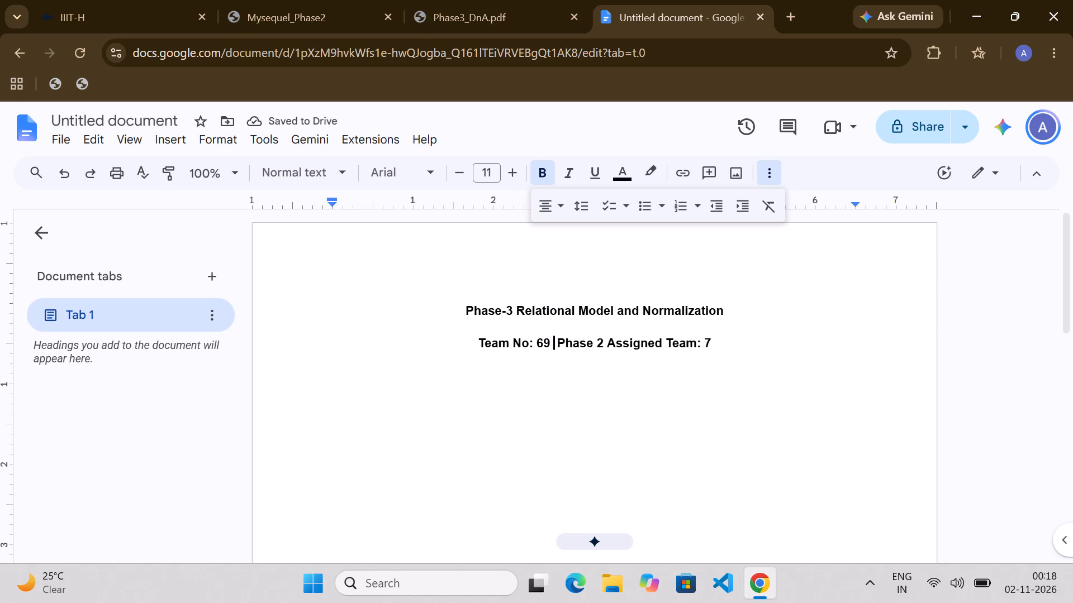
pyautogui.press('Right')
pyautogui.press('space')
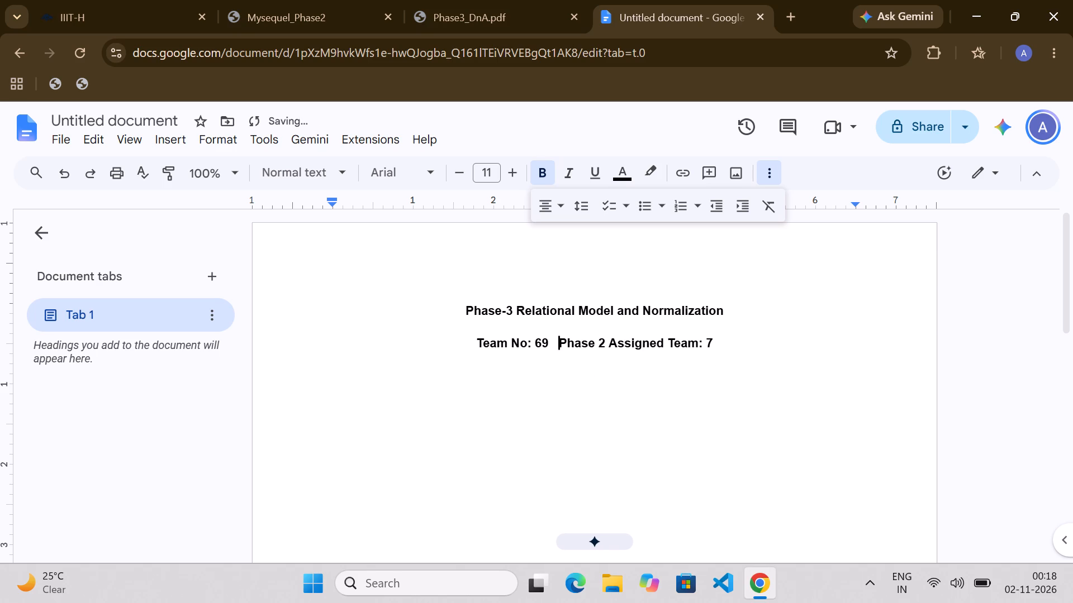
# Underline the "Team No: 69" text together with its trailing spaces.
pyautogui.moveTo(474, 342); pyautogui.dragTo(554, 345)
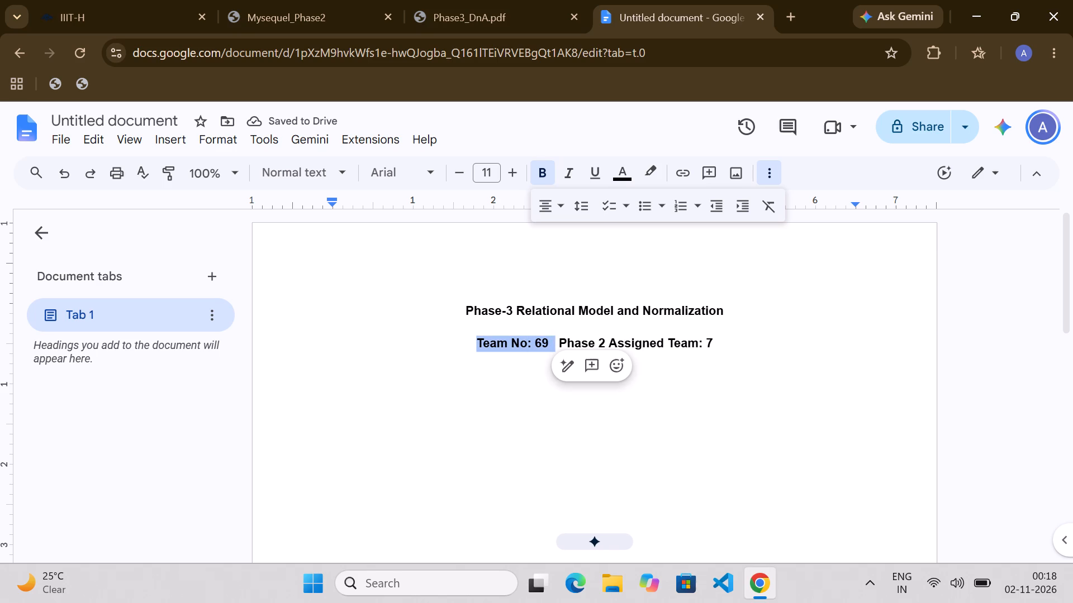
pyautogui.click(597, 175)
pyautogui.click(606, 331)
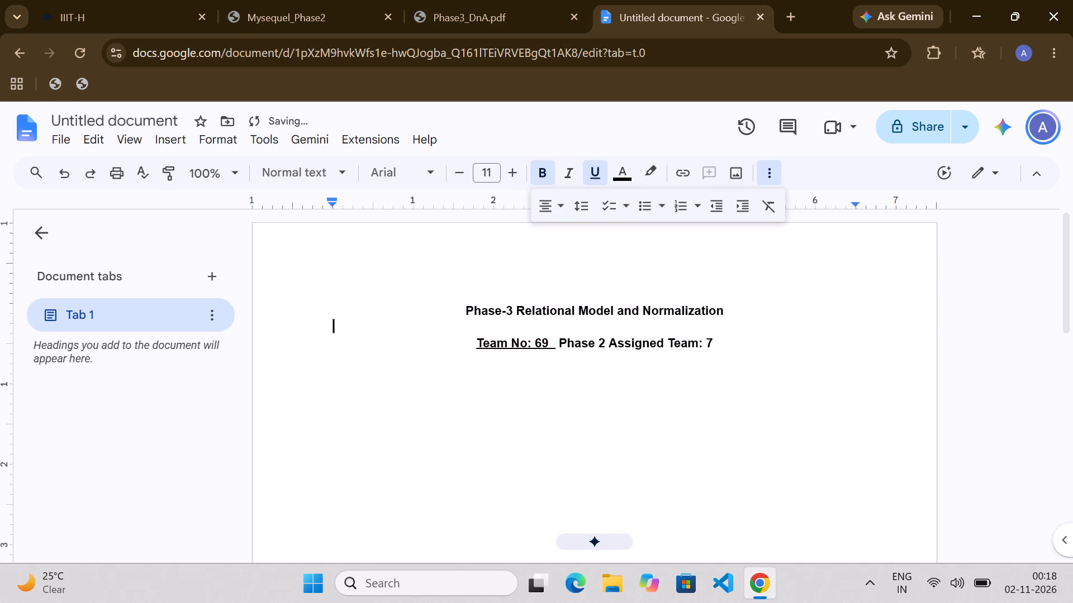
# Replace the underlined spaces after "Team No: 69" with non-underlined ones, leaving a three-space gap before "Phase 2 Assigned Team: 7".
pyautogui.click(550, 346)
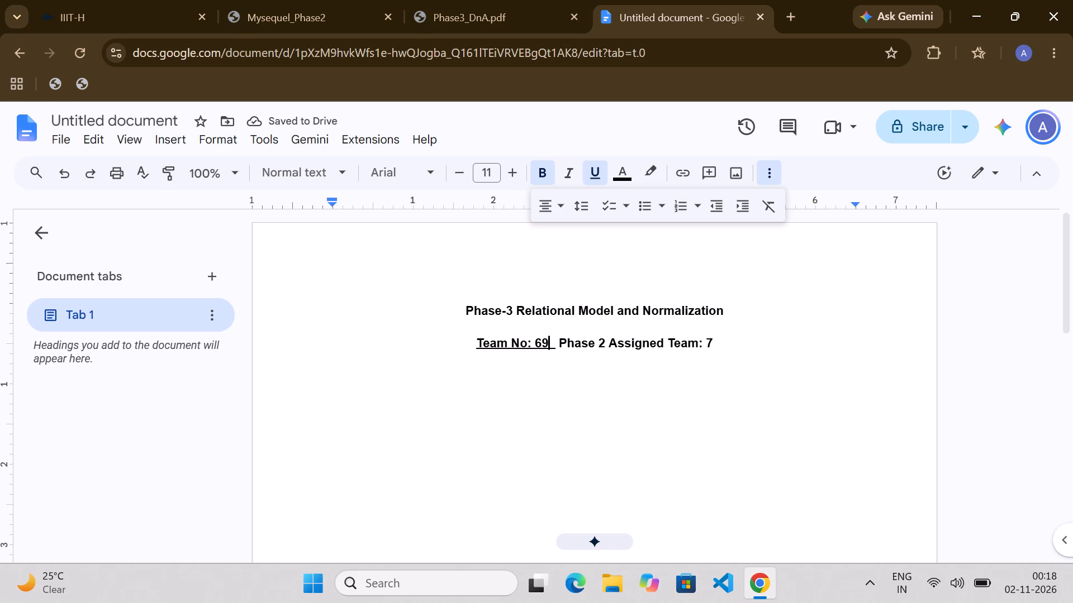
pyautogui.press('Right')
pyautogui.press('BackSpace')
pyautogui.press('Right')
pyautogui.press('BackSpace')
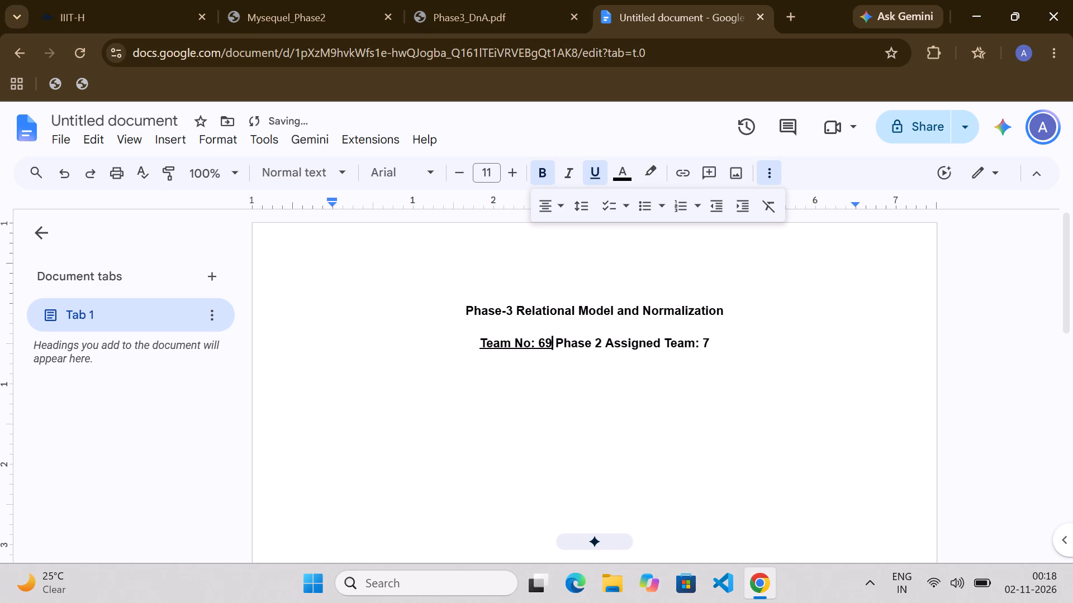
pyautogui.press('space')
pyautogui.press('space')
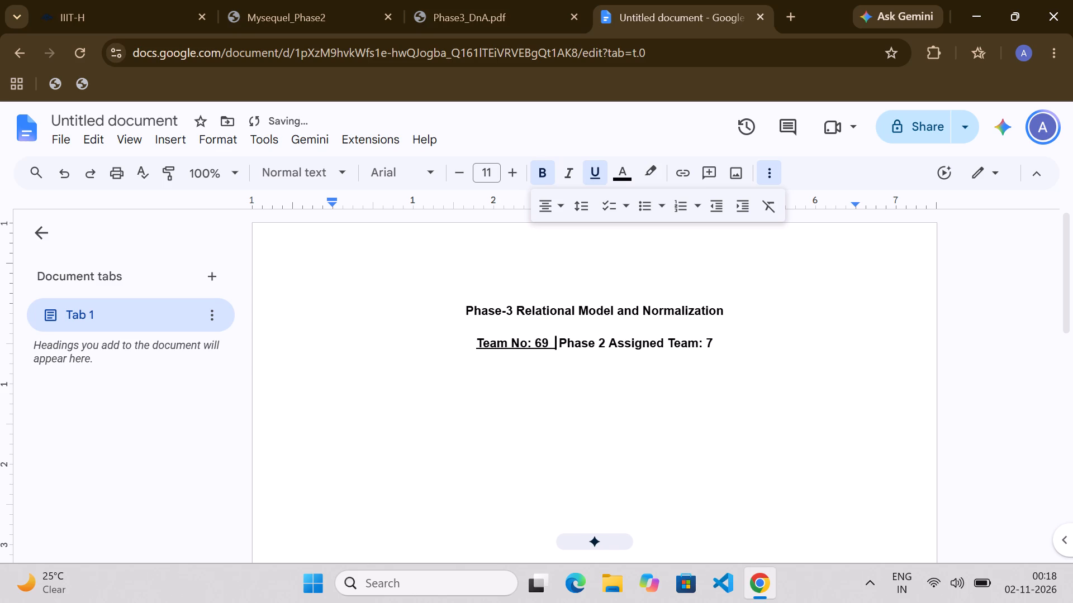
pyautogui.press('BackSpace')
pyautogui.press('BackSpace')
pyautogui.press('Right')
pyautogui.press('space')
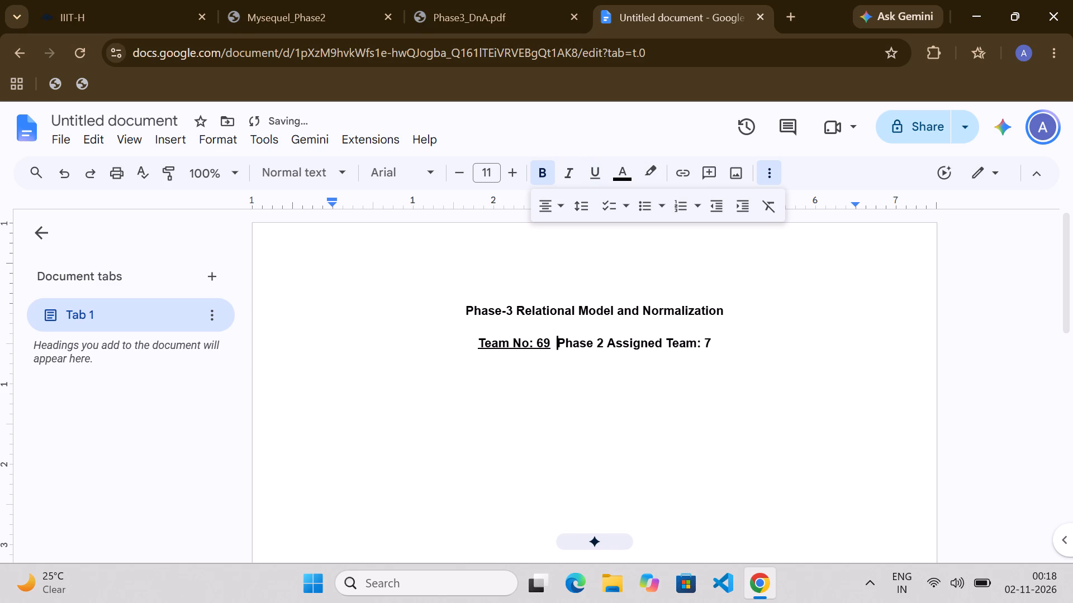
pyautogui.press('space')
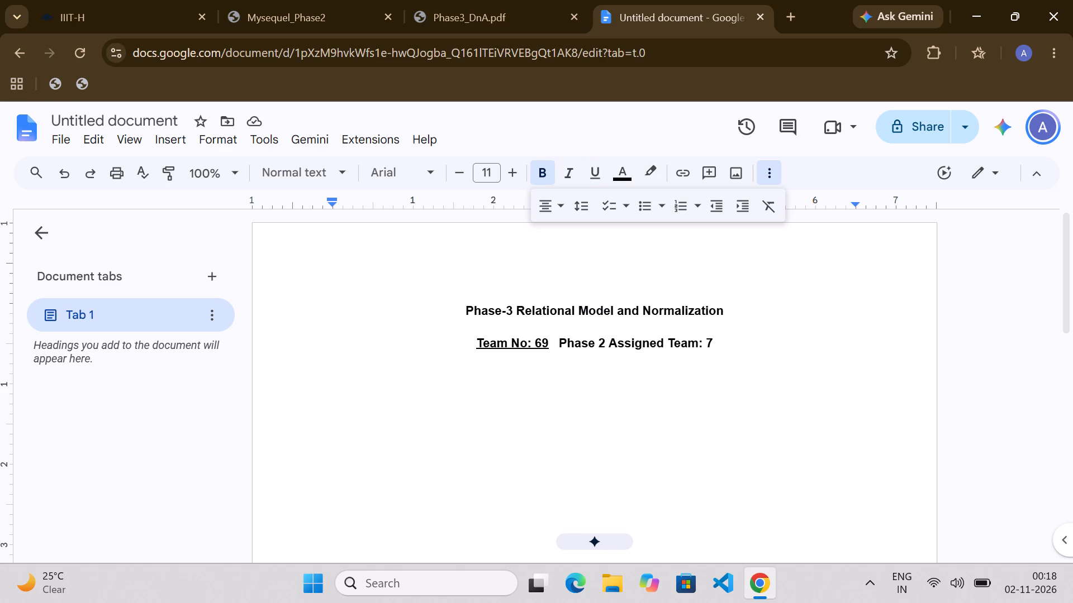
# Underline "Phase 2 Assigned Team: 7" without including the spaces before it.
pyautogui.moveTo(557, 342); pyautogui.dragTo(734, 343)
pyautogui.click(734, 343)
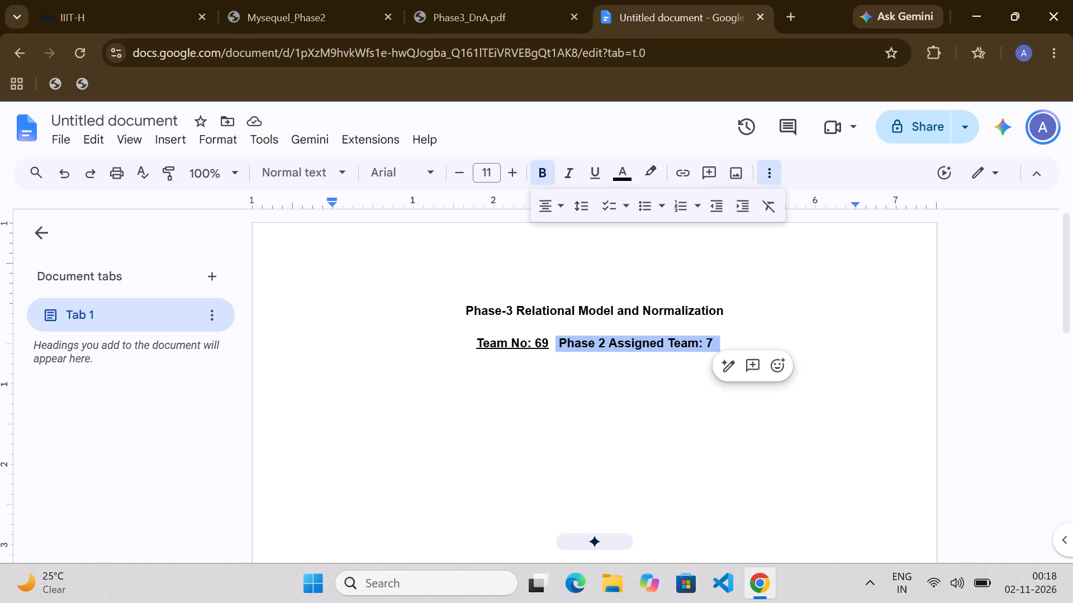
pyautogui.moveTo(559, 342); pyautogui.dragTo(570, 344)
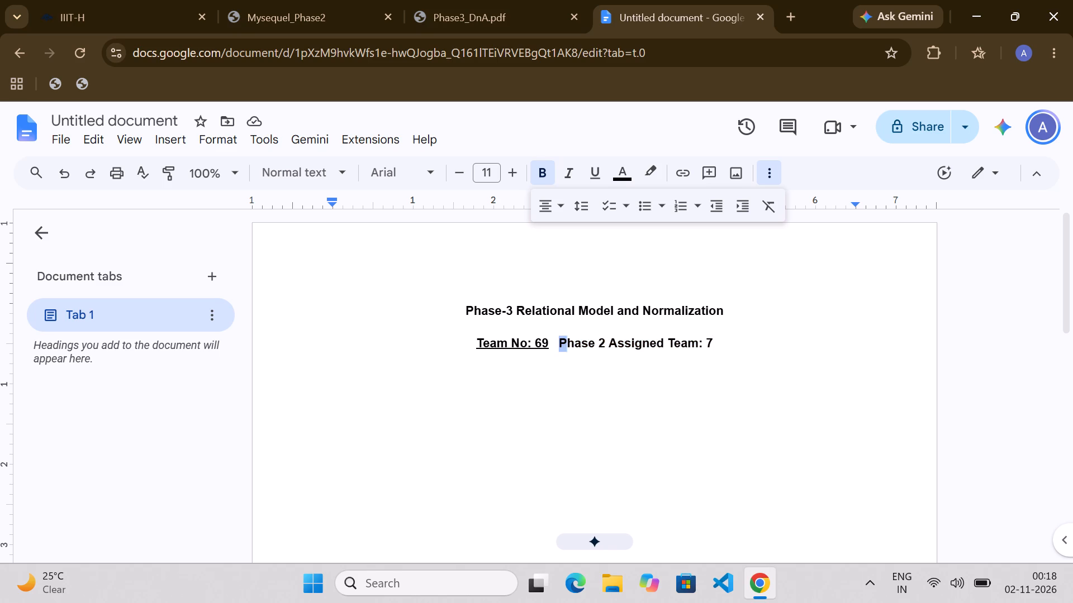
pyautogui.moveTo(570, 344); pyautogui.dragTo(708, 347)
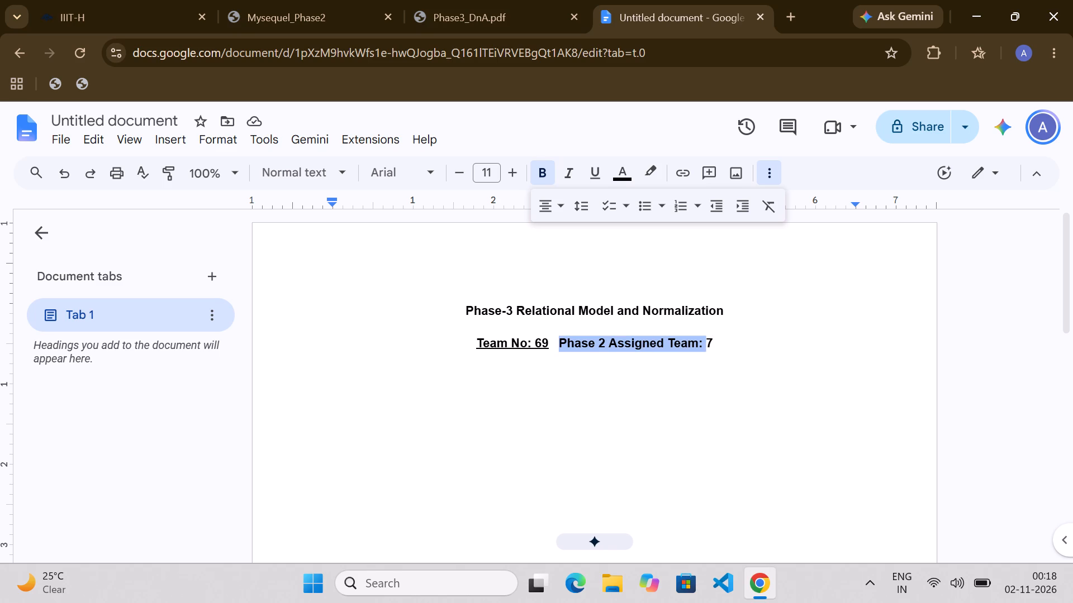
pyautogui.moveTo(708, 347); pyautogui.dragTo(711, 344)
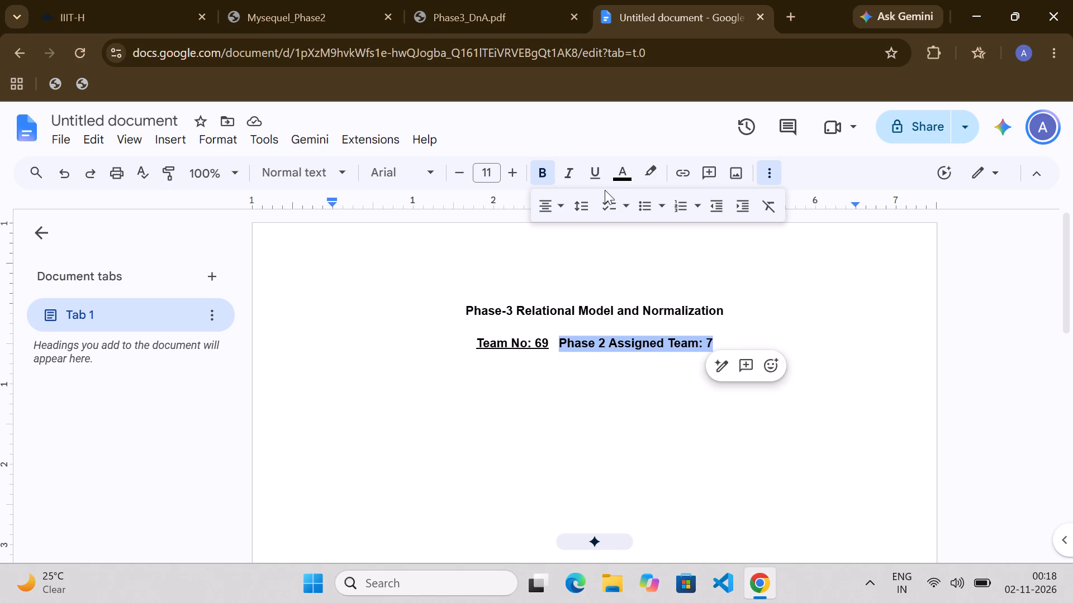
pyautogui.click(599, 173)
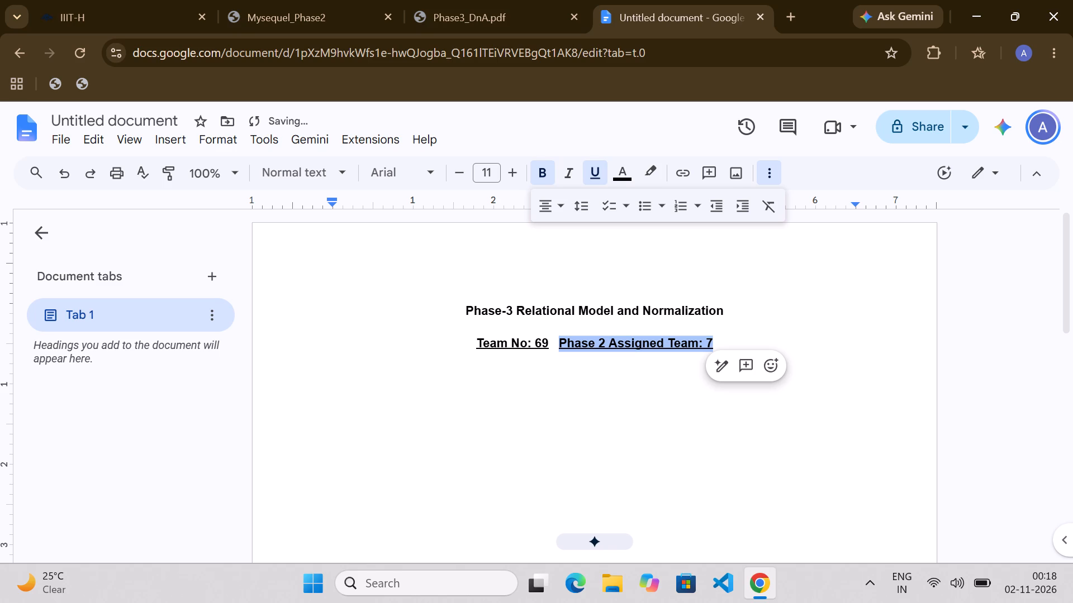
# Widen the gap between the two underlined team labels by one more space.
pyautogui.click(556, 347)
pyautogui.press('Right')
pyautogui.press('space')
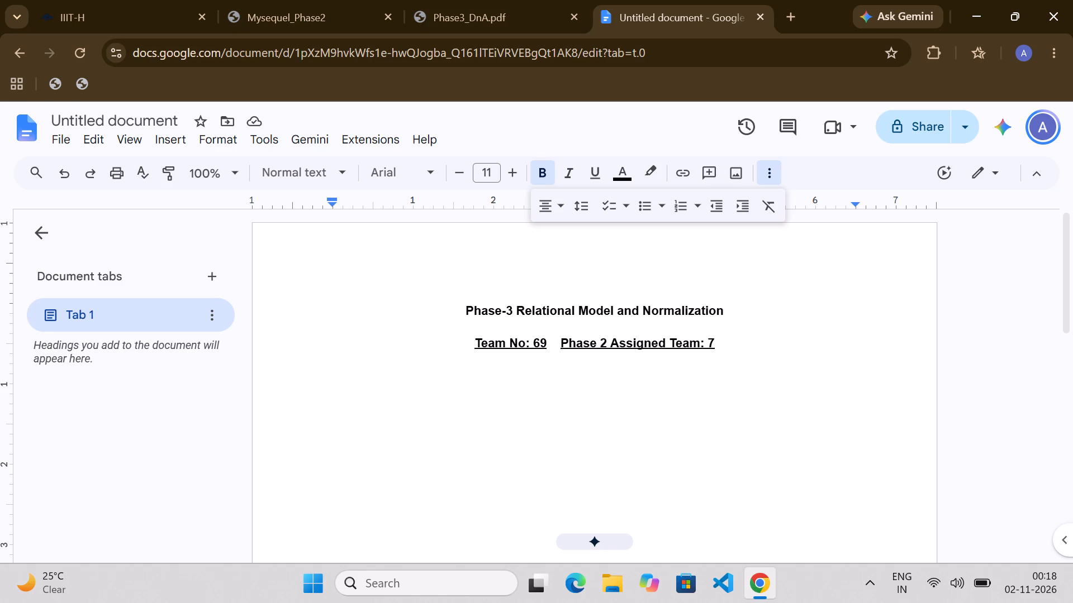
# Underline the title "Phase-3 Relational Model and Normalization".
pyautogui.moveTo(469, 311); pyautogui.dragTo(711, 304)
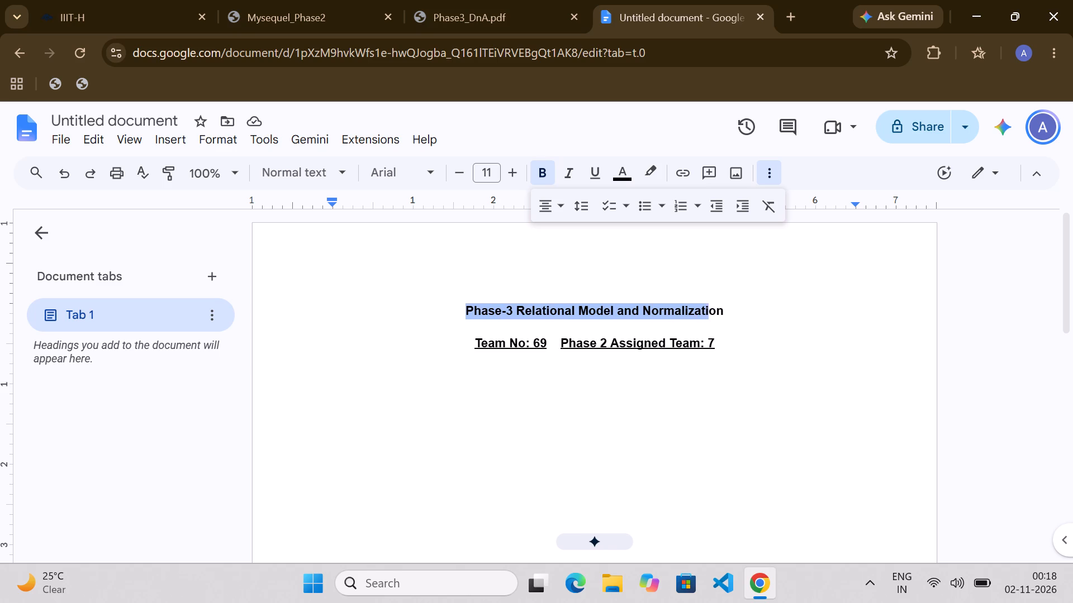
pyautogui.moveTo(711, 304); pyautogui.dragTo(724, 307)
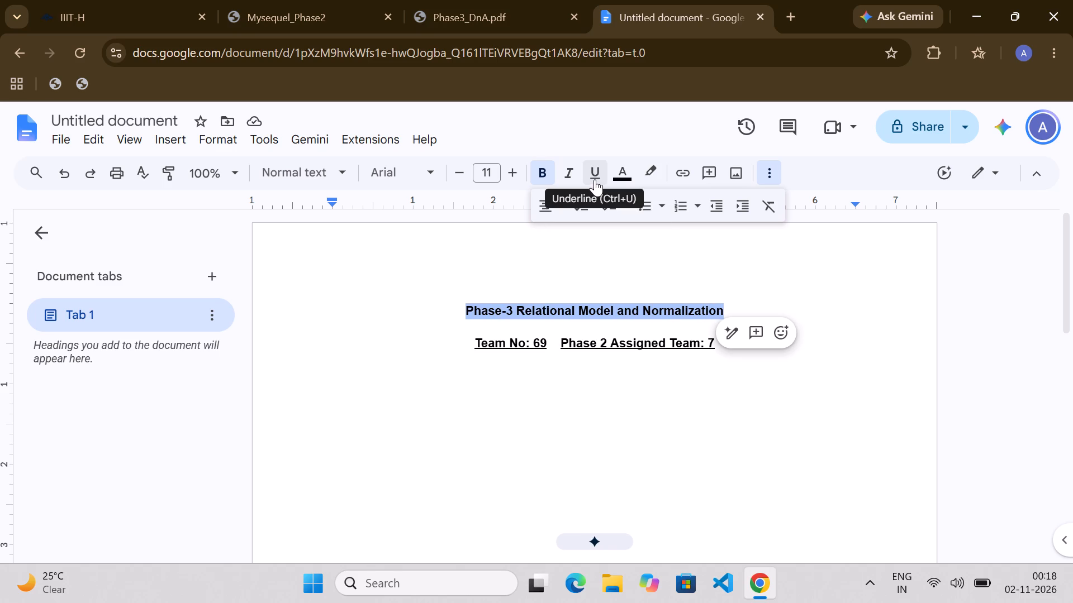
pyautogui.click(595, 179)
pyautogui.click(611, 331)
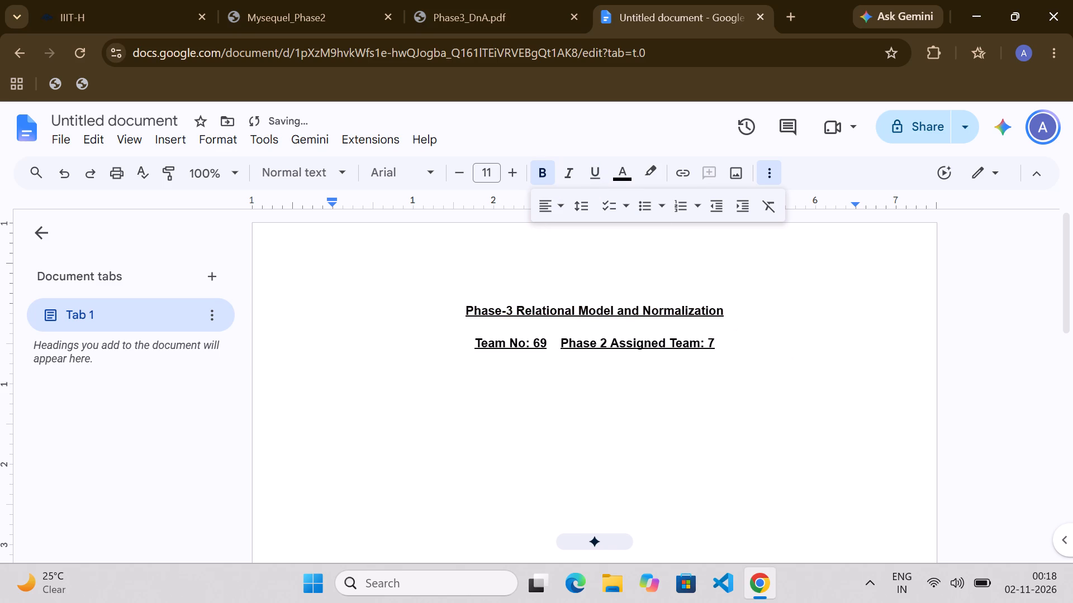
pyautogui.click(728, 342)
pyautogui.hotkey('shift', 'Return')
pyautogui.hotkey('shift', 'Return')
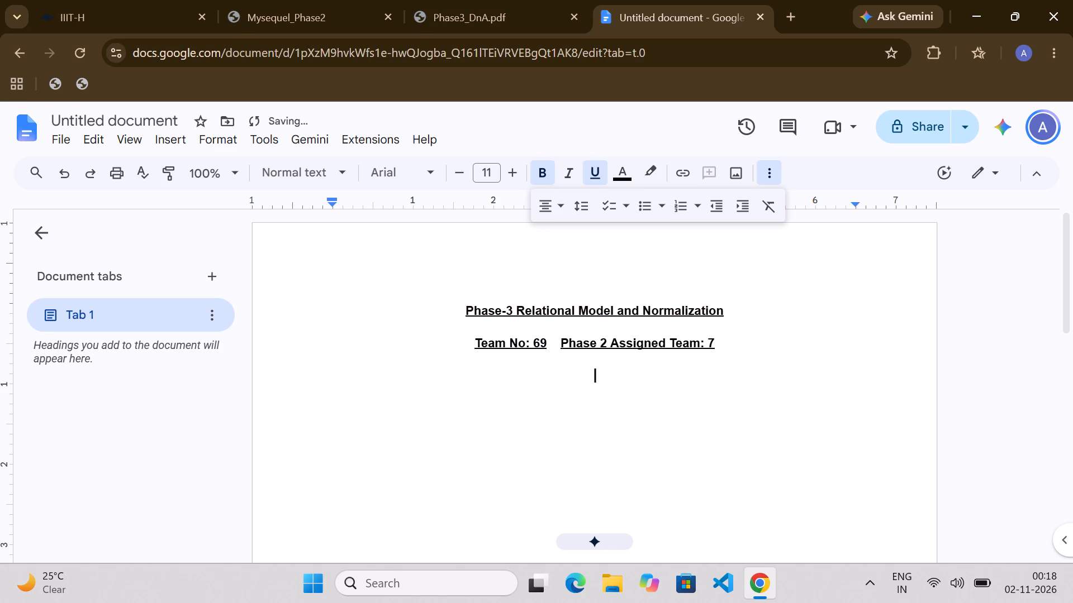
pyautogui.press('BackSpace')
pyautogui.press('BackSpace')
# Examine the required submission contents and their order in Section 6 of Phase3_DnA.pdf, comparing them with the Google Docs draft.
pyautogui.click(484, 0)
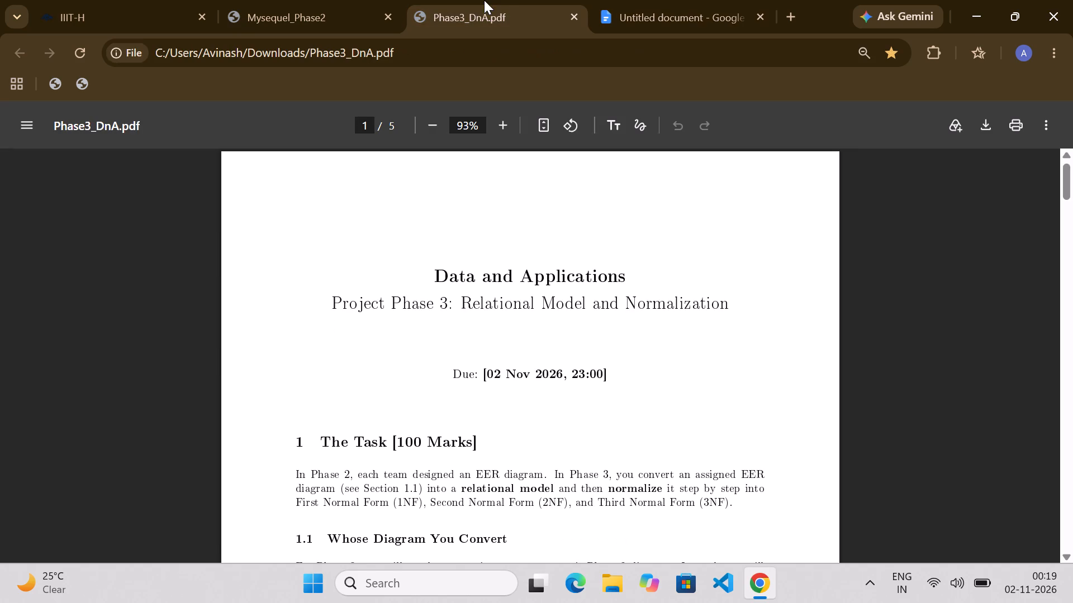
pyautogui.scroll(-11, 502, 509)
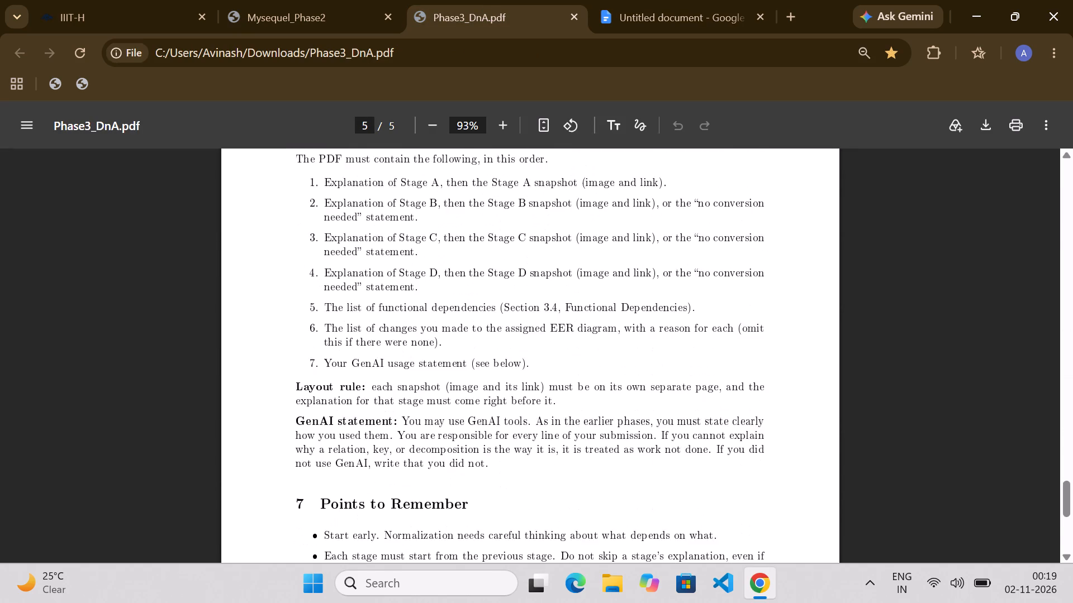
pyautogui.scroll(-3, 502, 509)
pyautogui.scroll(1, 449, 232)
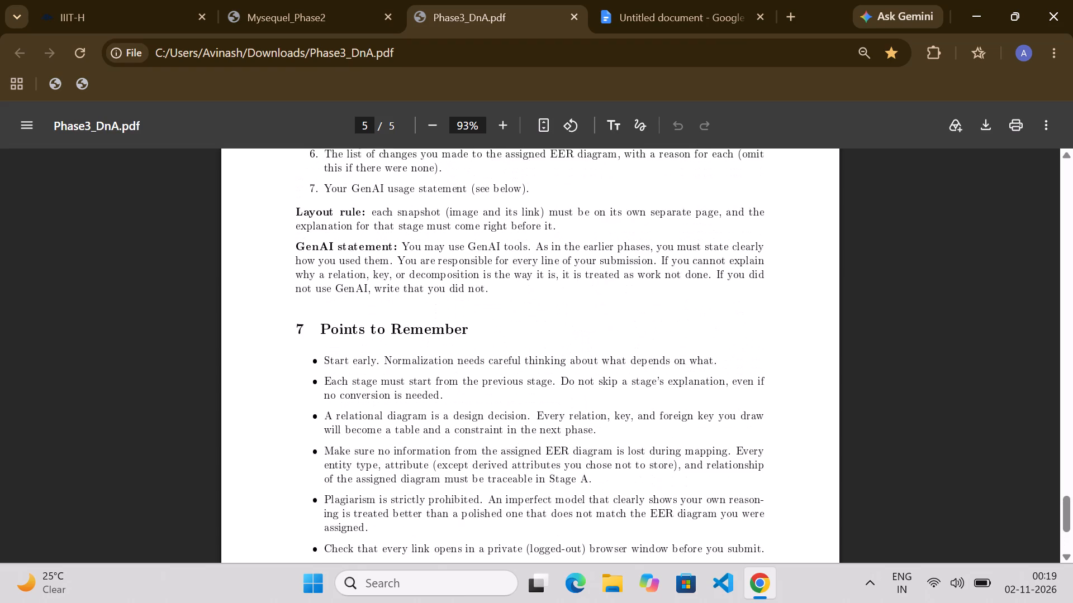
pyautogui.scroll(4, 449, 232)
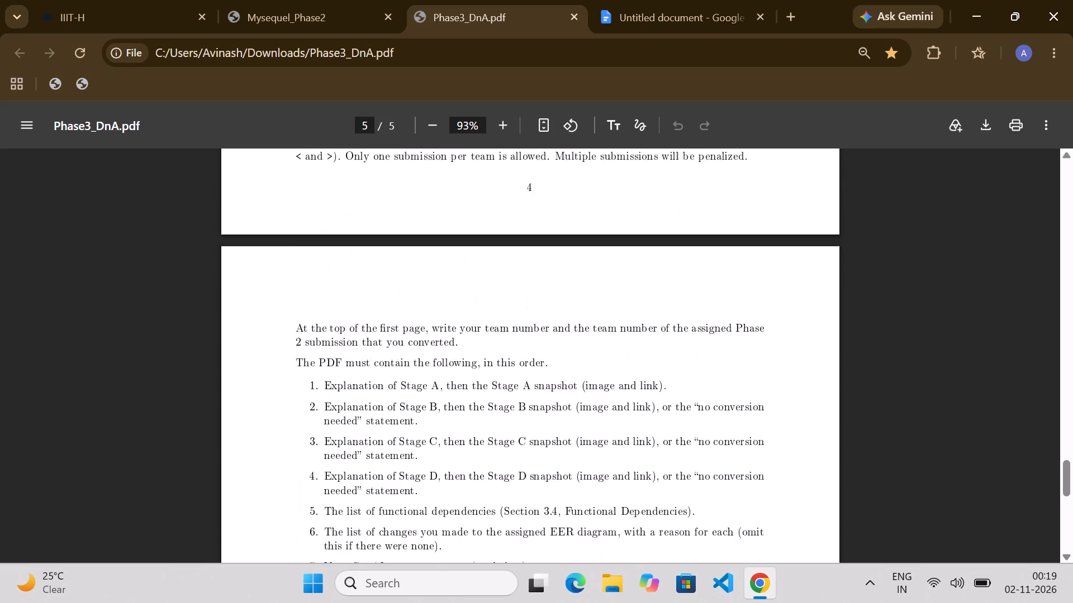
pyautogui.scroll(1, 449, 232)
pyautogui.hscroll(1, 449, 232)
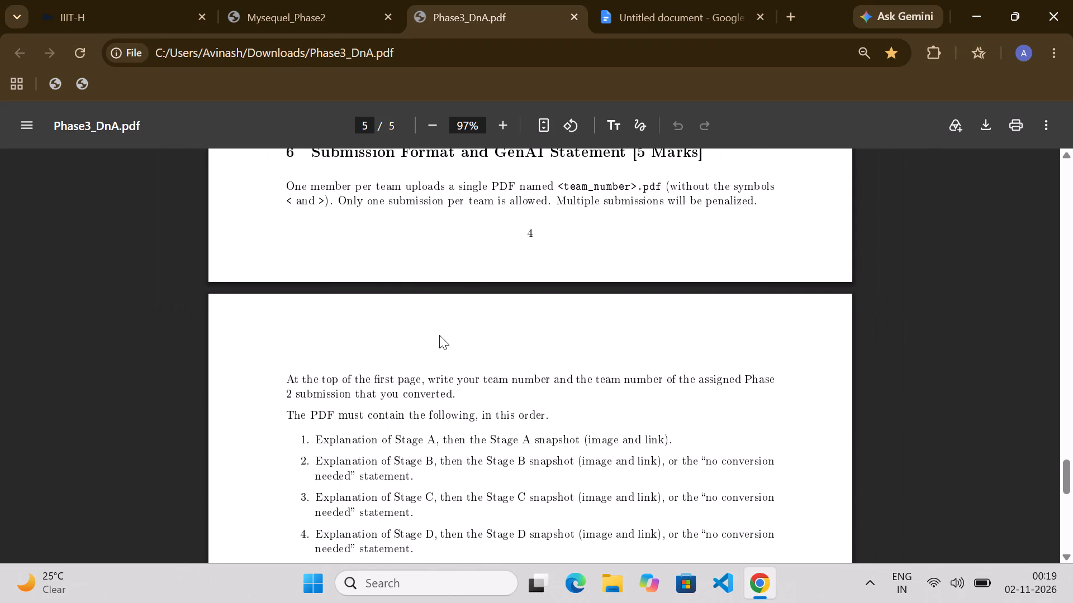
pyautogui.scroll(-1, 439, 335)
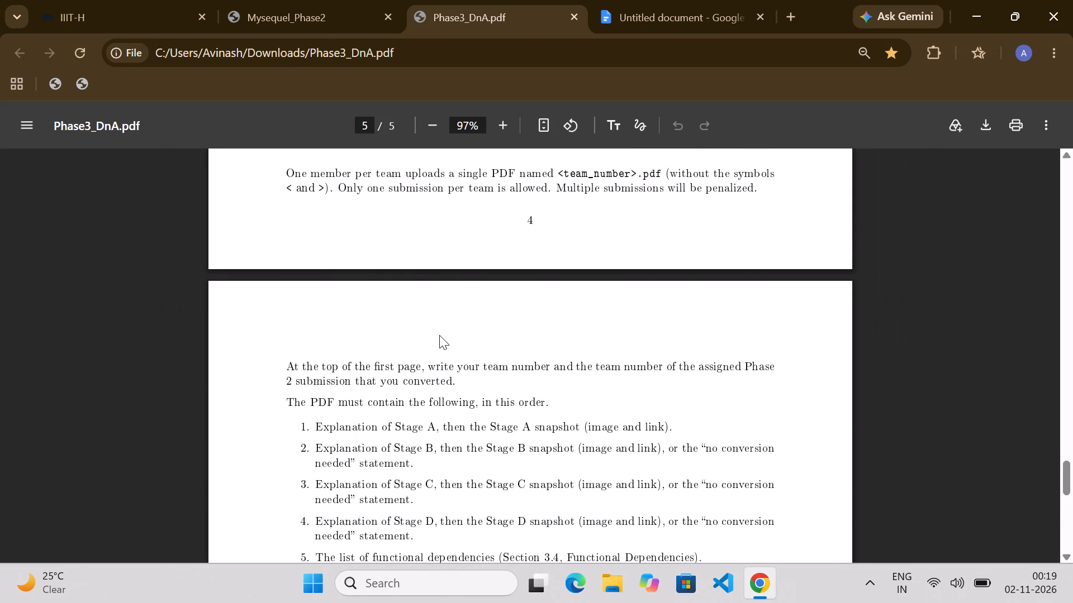
pyautogui.scroll(-1, 440, 372)
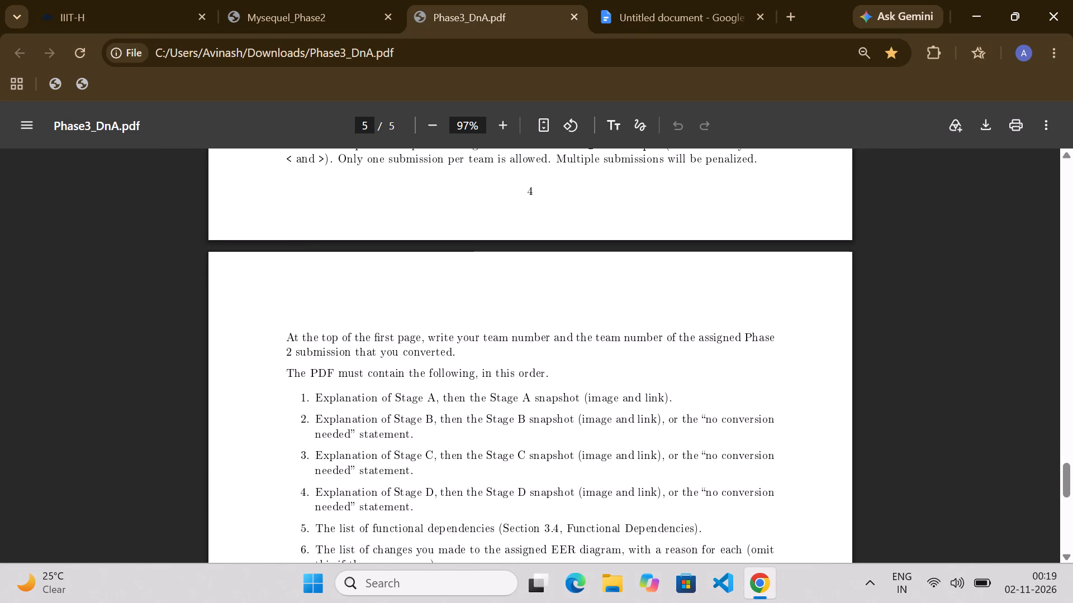
pyautogui.click(660, 0)
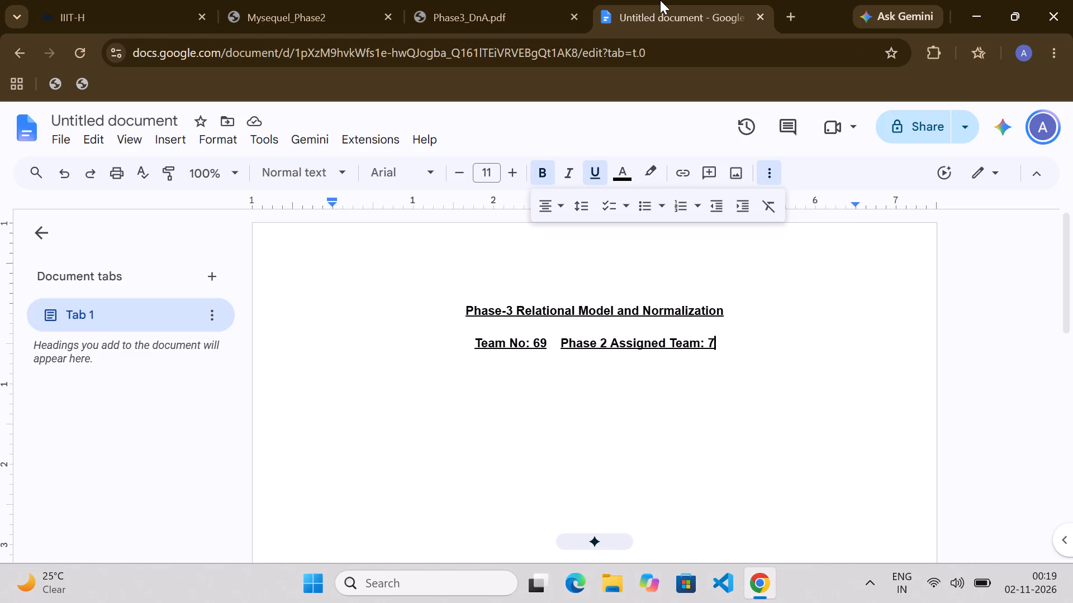
pyautogui.click(525, 0)
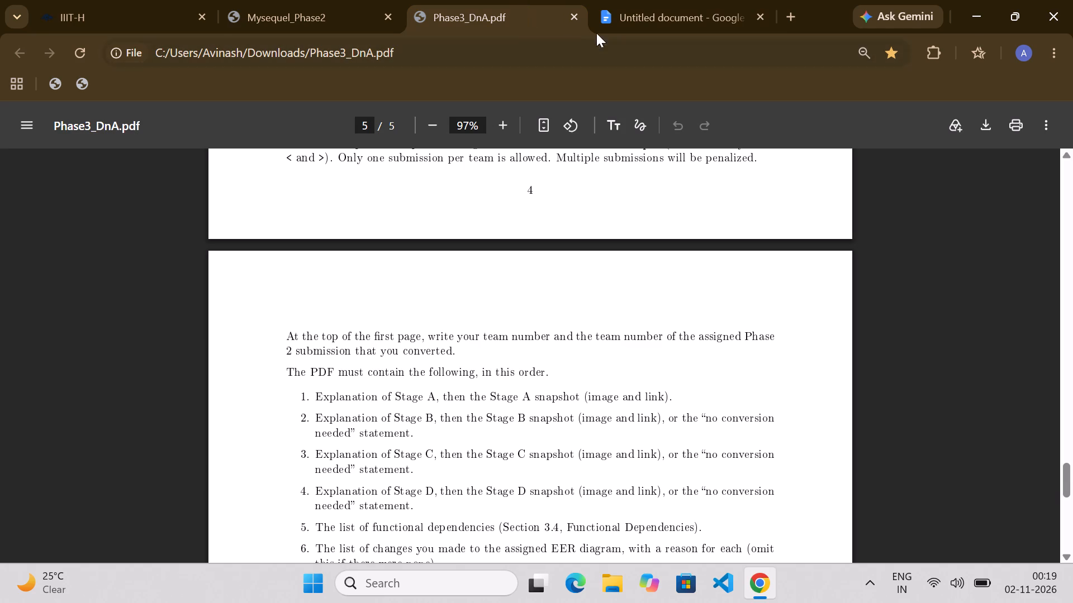
pyautogui.scroll(-1, 498, 370)
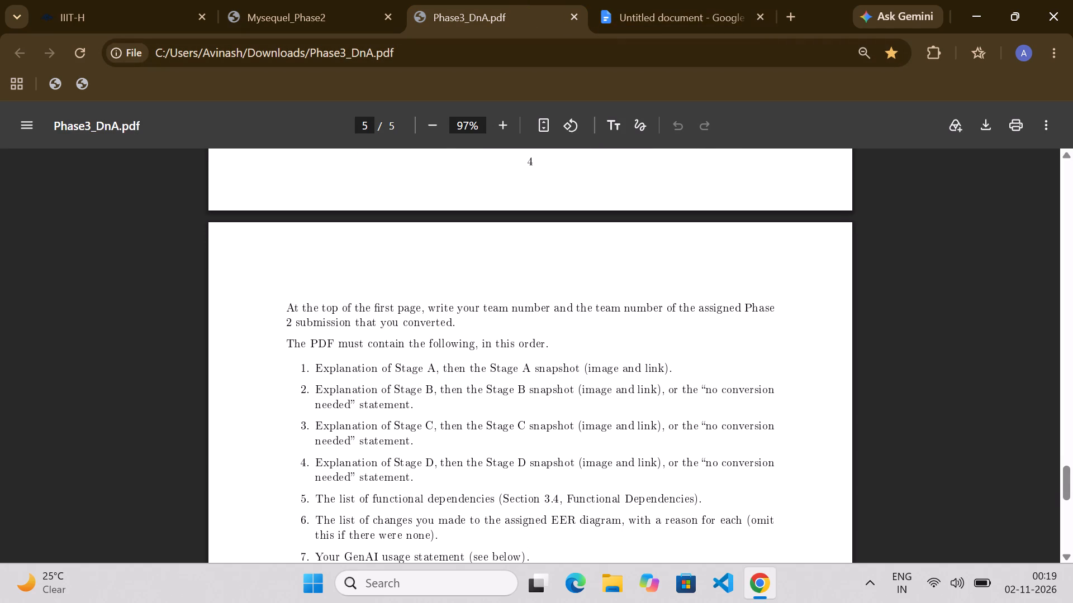
pyautogui.click(657, 23)
pyautogui.click(512, 0)
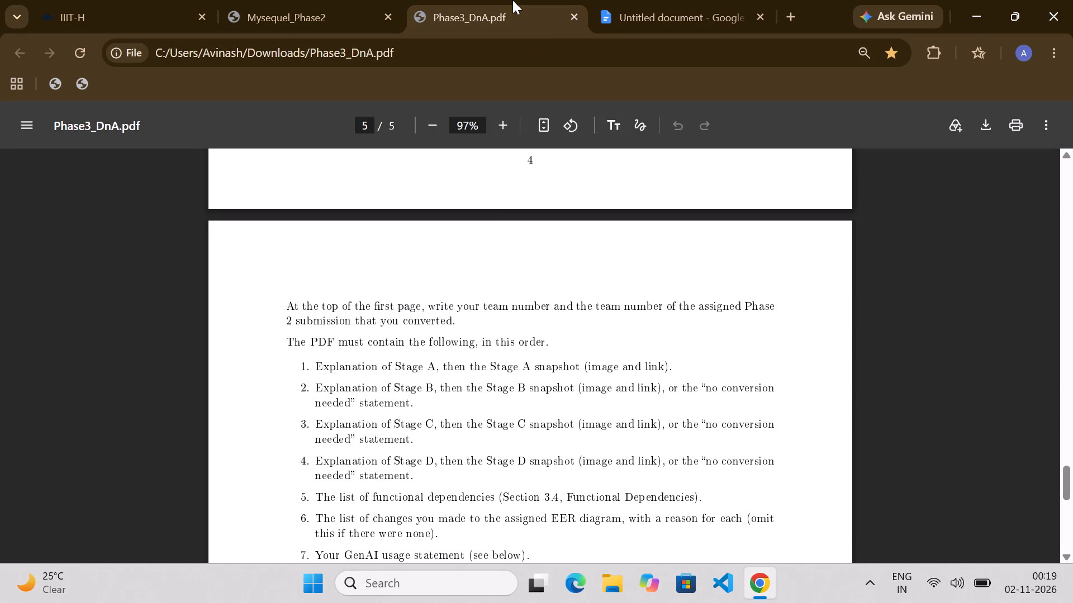
pyautogui.scroll(-1, 469, 282)
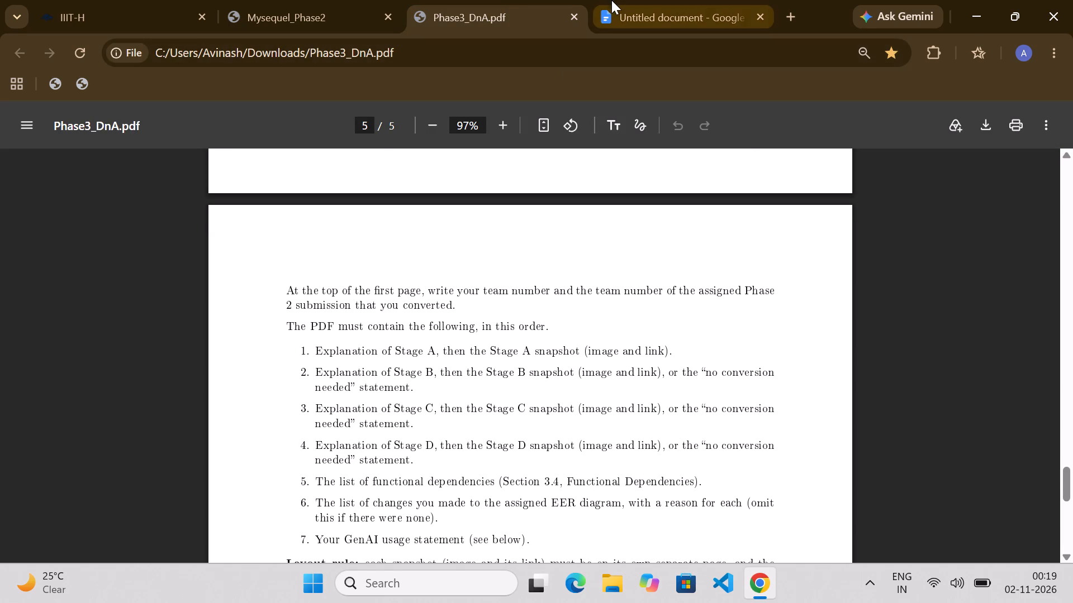
pyautogui.click(612, 0)
# Return the empty line below the team details to left alignment.
pyautogui.click(477, 374)
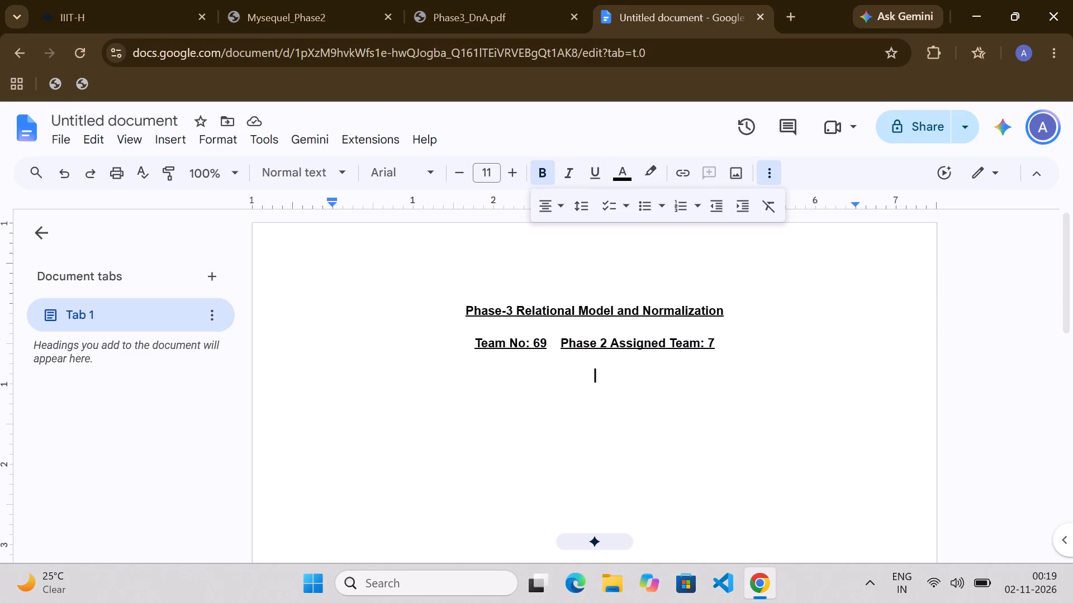
pyautogui.press('BackSpace')
# Set the font size of the title "Phase-3 Relational Model and Normalization" to 13.
pyautogui.moveTo(467, 310); pyautogui.dragTo(736, 308)
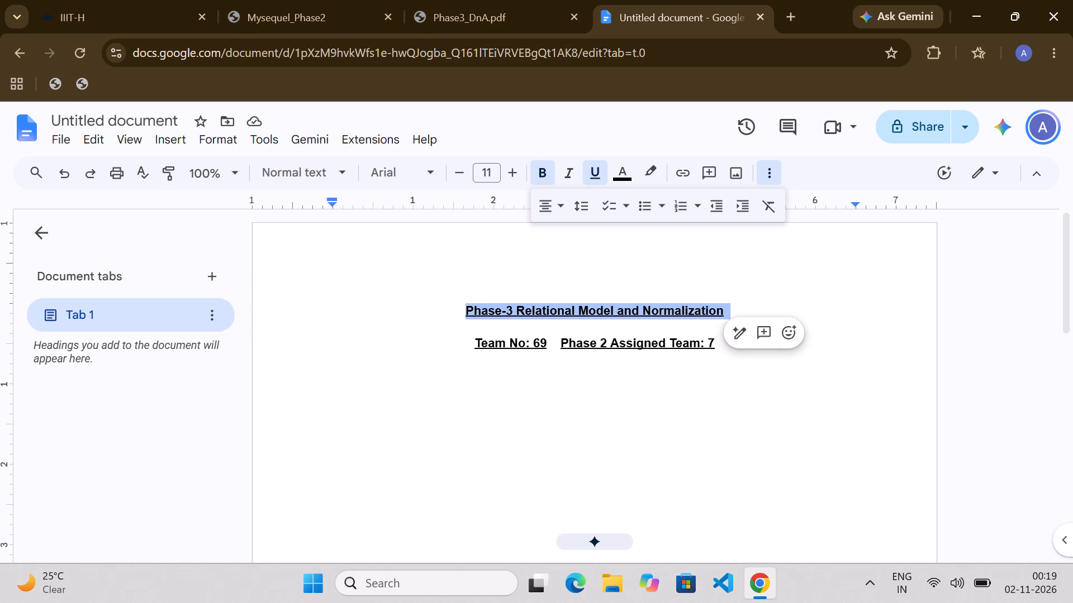
pyautogui.click(509, 170)
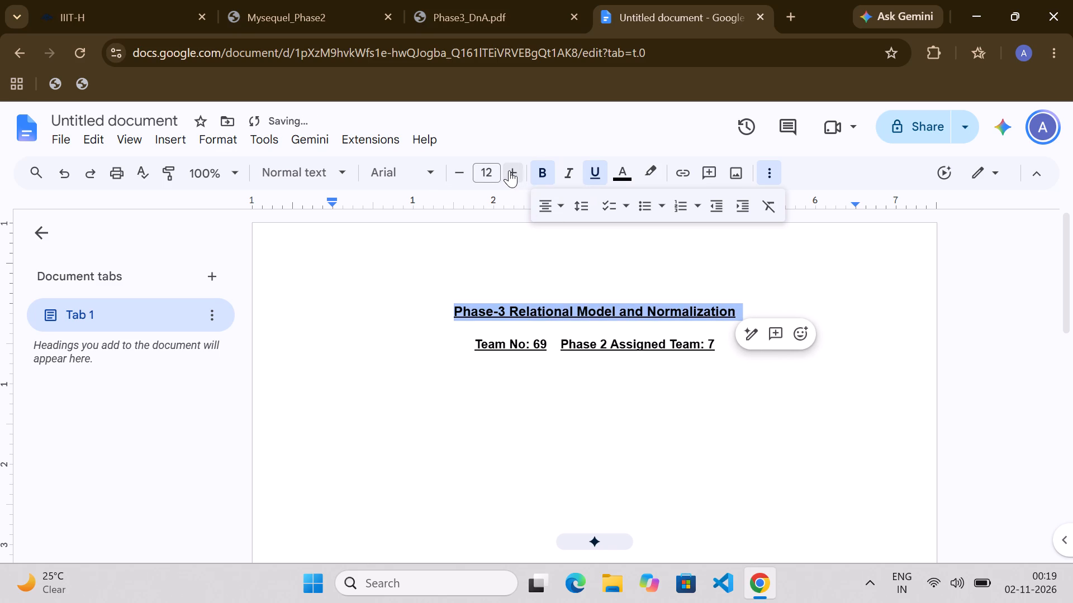
pyautogui.click(509, 170)
pyautogui.click(452, 299)
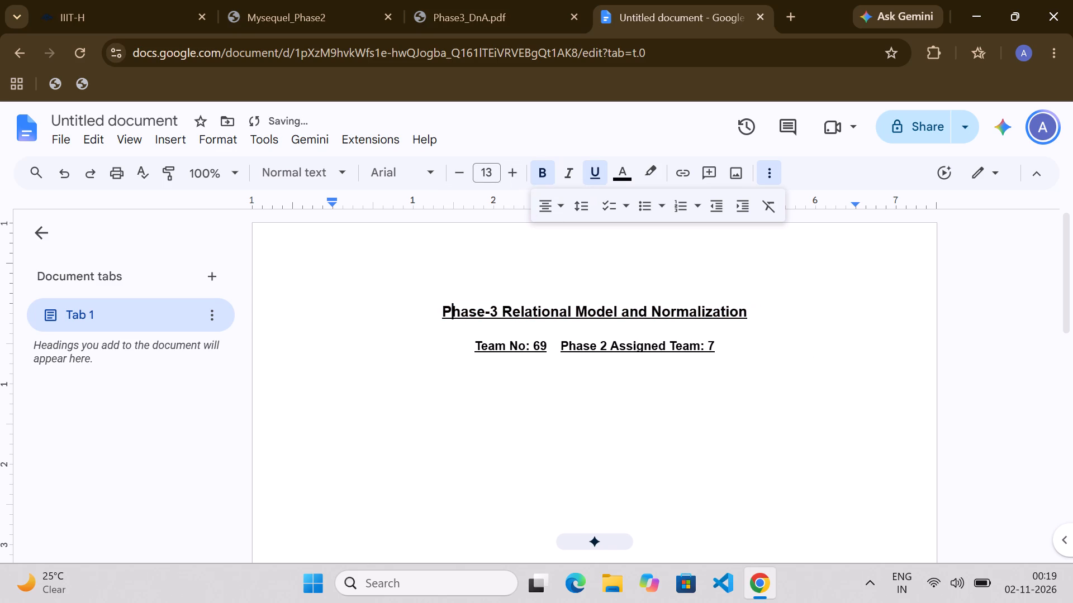
# Set the font size of the line with "Team No: 69" and "Phase 2 Assigned Team: 7" to 13.
pyautogui.moveTo(476, 346); pyautogui.dragTo(719, 343)
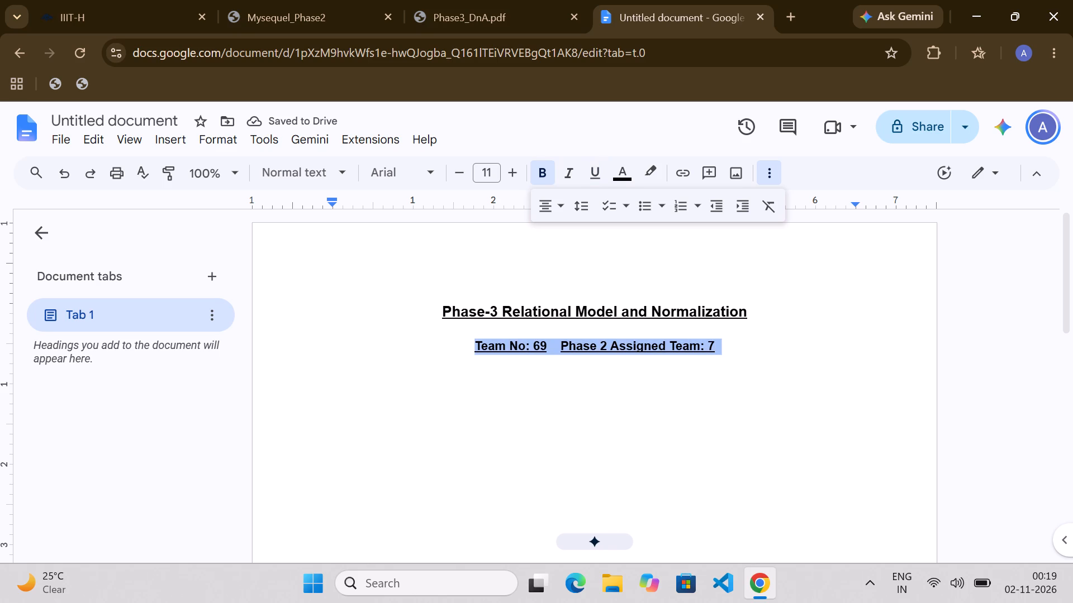
pyautogui.click(511, 179)
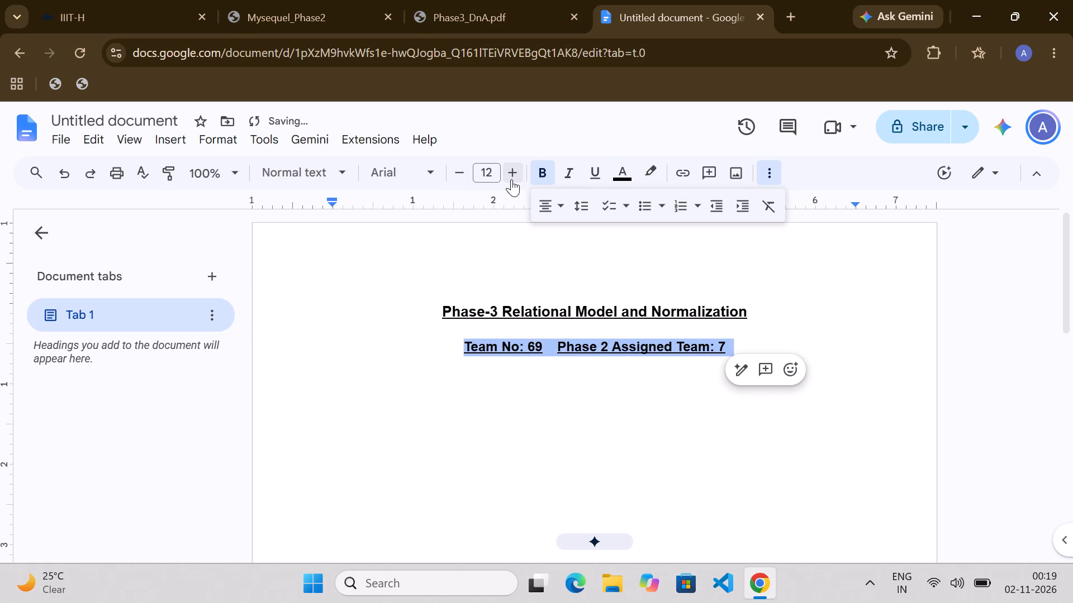
pyautogui.click(490, 319)
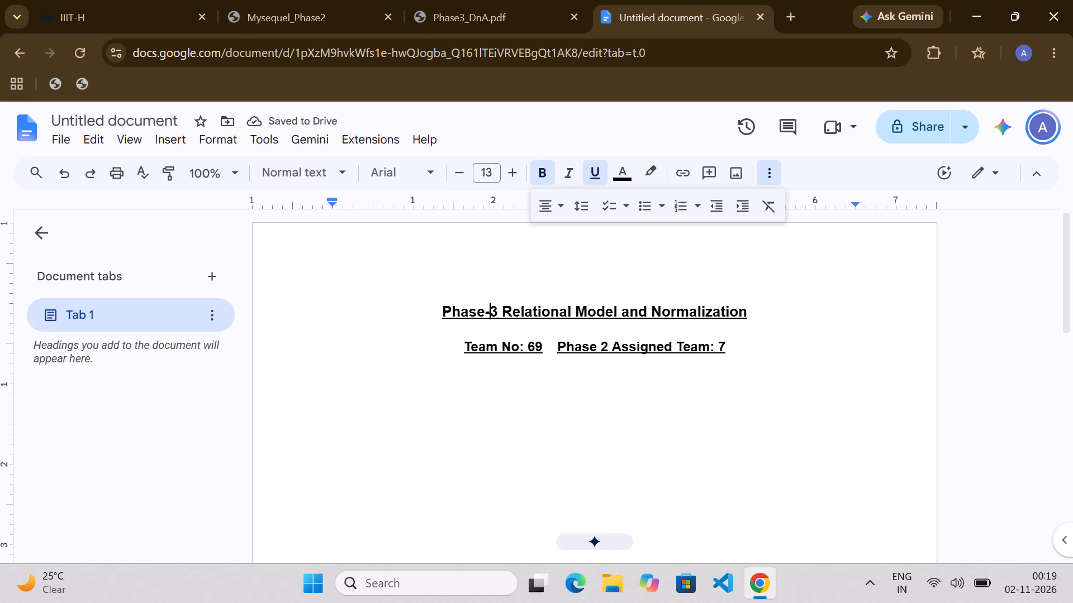
pyautogui.moveTo(466, 350); pyautogui.dragTo(693, 339)
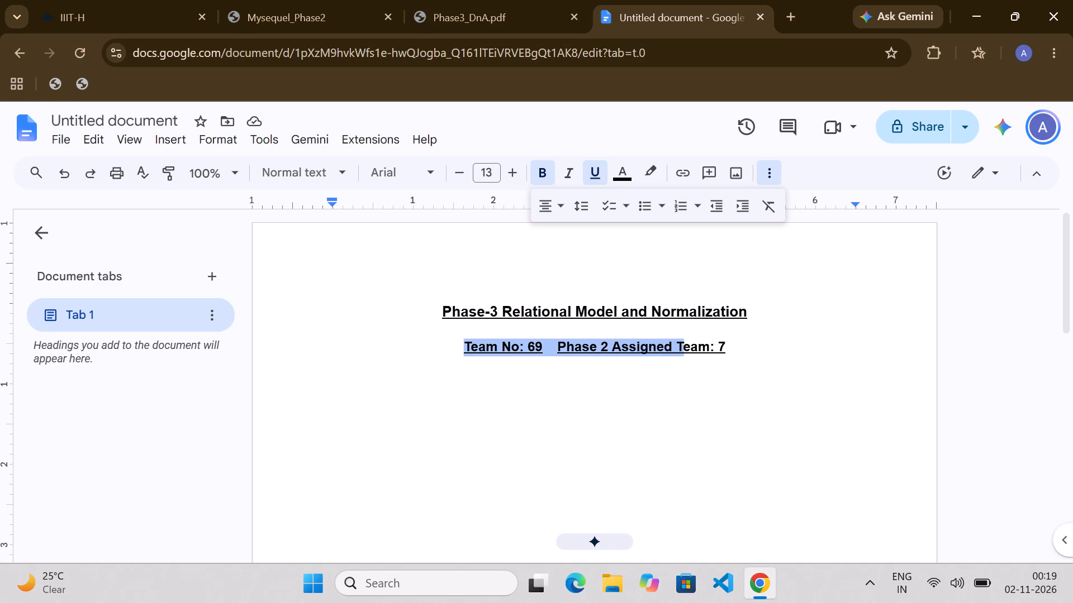
pyautogui.moveTo(693, 339); pyautogui.dragTo(734, 344)
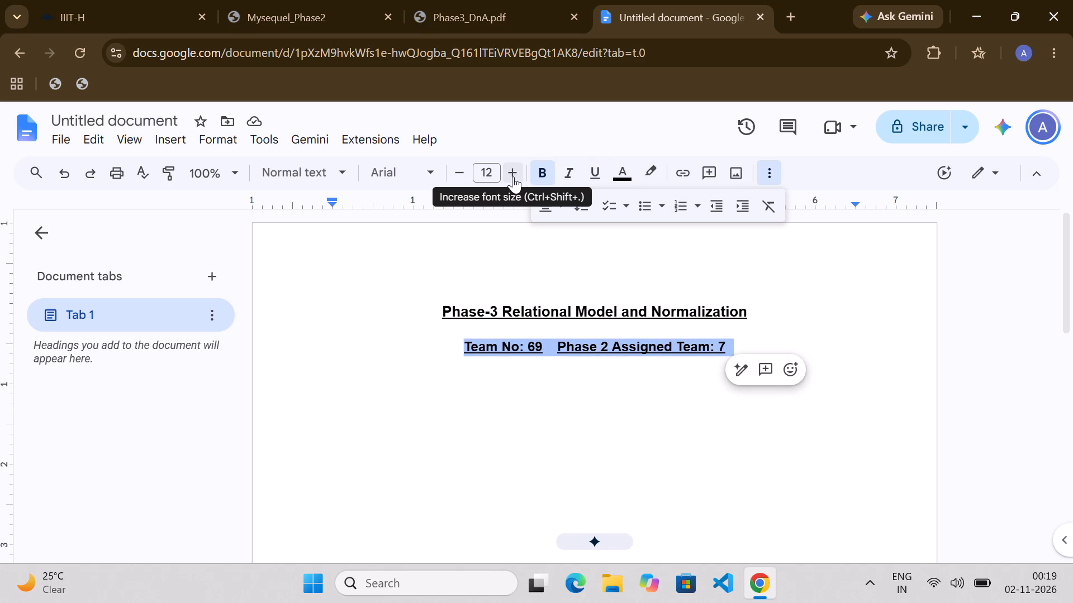
pyautogui.click(513, 176)
pyautogui.click(390, 385)
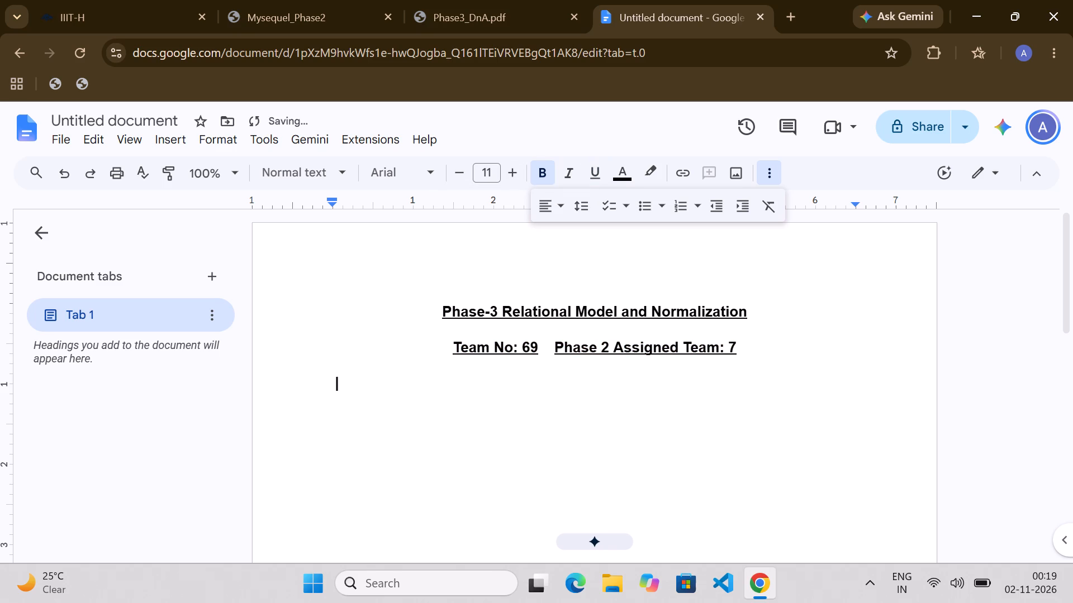
# Enlarge the title "Phase-3 Relational Model and Normalization" by one more point in font size.
pyautogui.moveTo(444, 313); pyautogui.dragTo(736, 315)
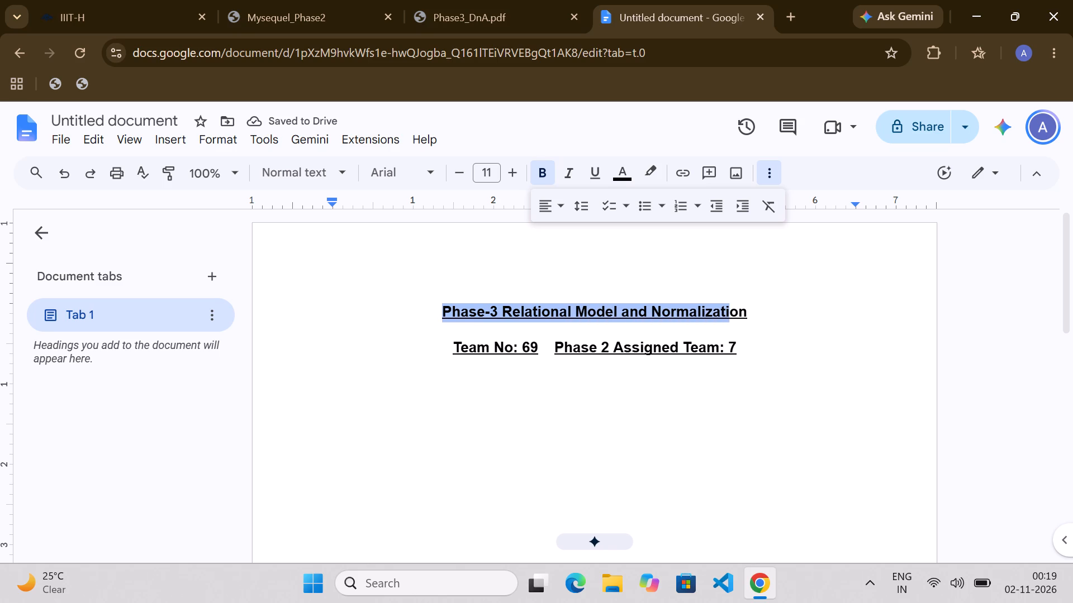
pyautogui.moveTo(736, 315); pyautogui.dragTo(768, 314)
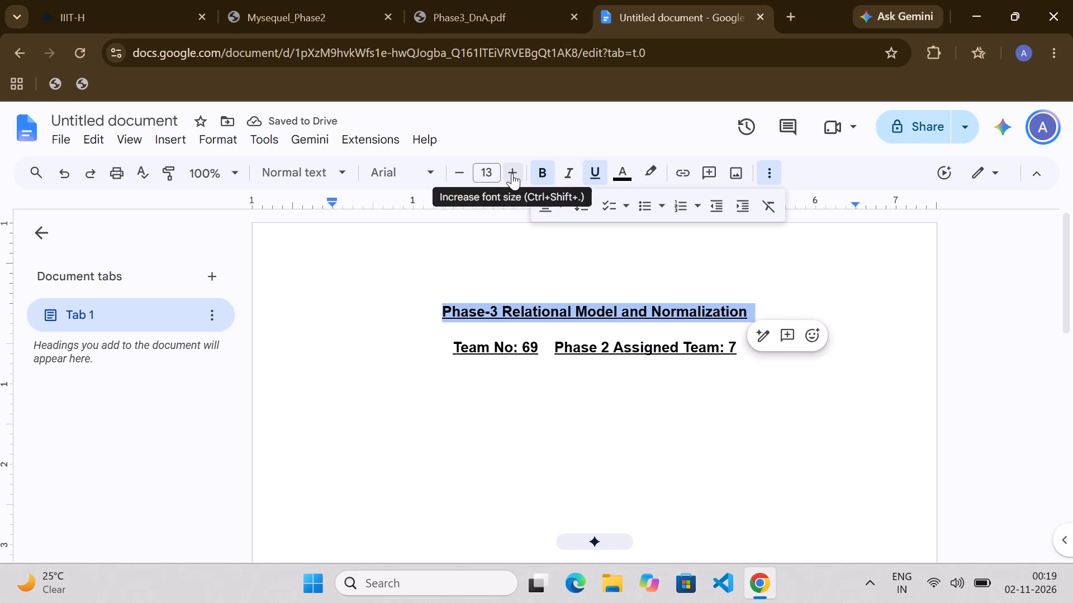
pyautogui.click(512, 173)
pyautogui.click(495, 355)
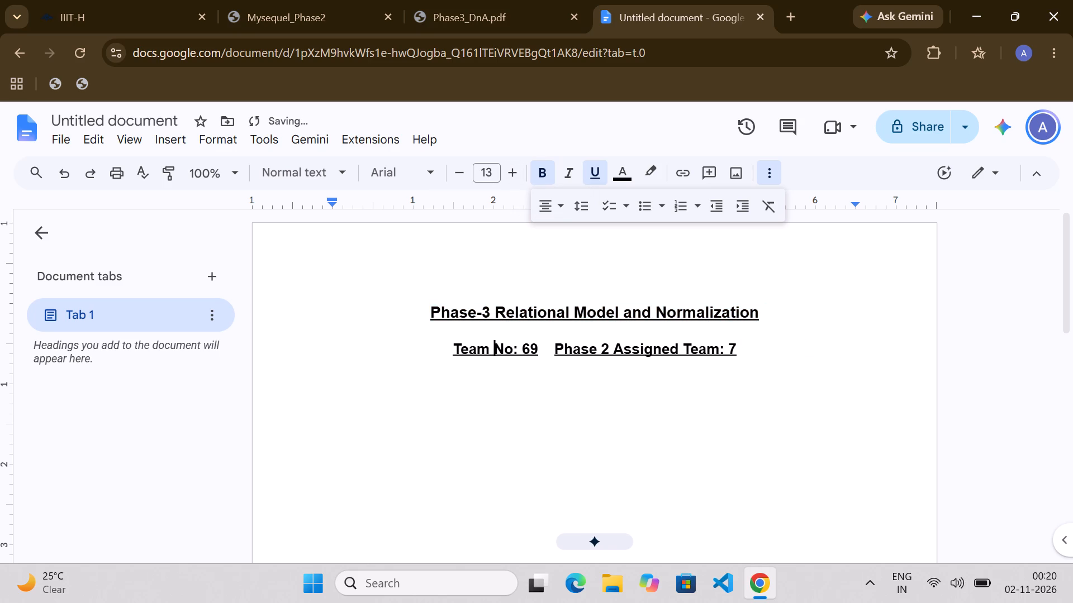
# Add the bold heading "STAGE A :" below the team details, leaving three blank lines in between.
pyautogui.click(401, 384)
pyautogui.press('Return')
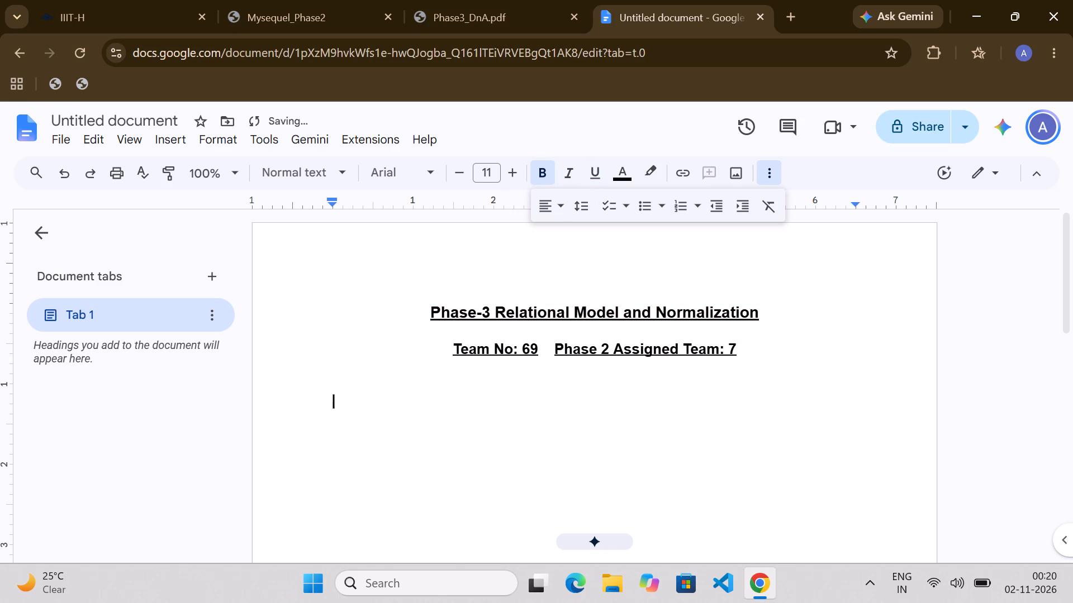
pyautogui.press('Return')
pyautogui.press('Return')
pyautogui.hotkey('shift', 's')
pyautogui.write('TAG')
pyautogui.press('space')
pyautogui.write('E')
pyautogui.hotkey('shift', 'BackSpace')
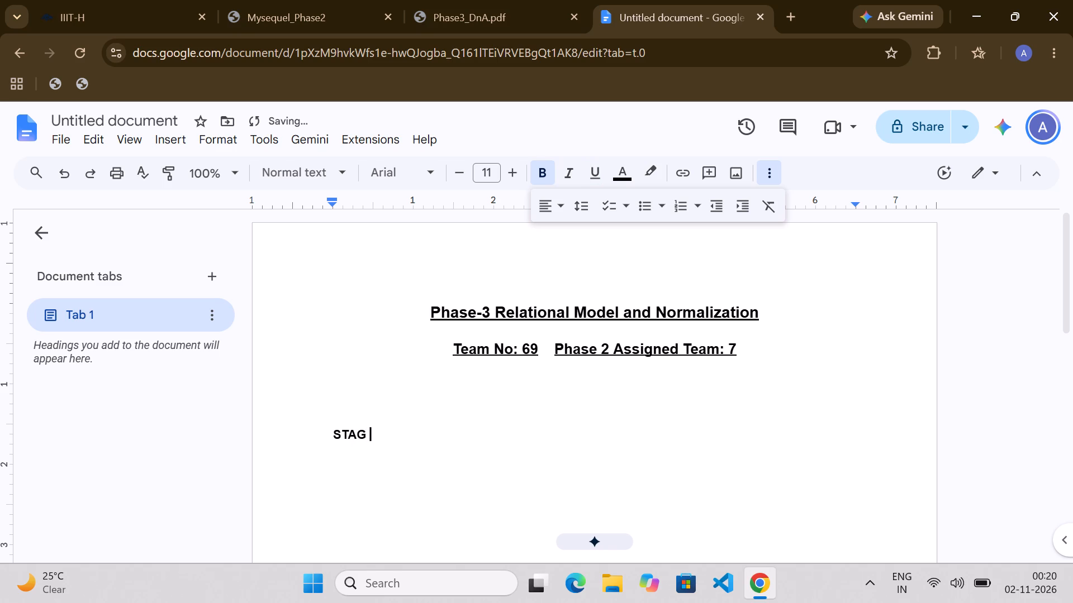
pyautogui.hotkey('shift', 'BackSpace')
pyautogui.write('E A:')
pyautogui.press('BackSpace')
pyautogui.press('space')
pyautogui.write(':')
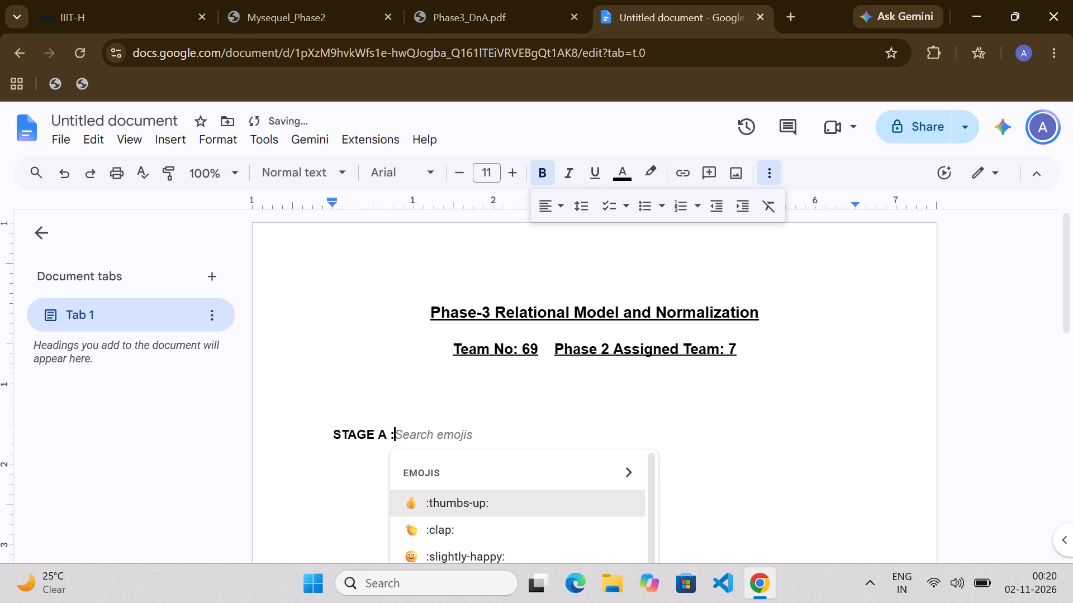
pyautogui.press('space')
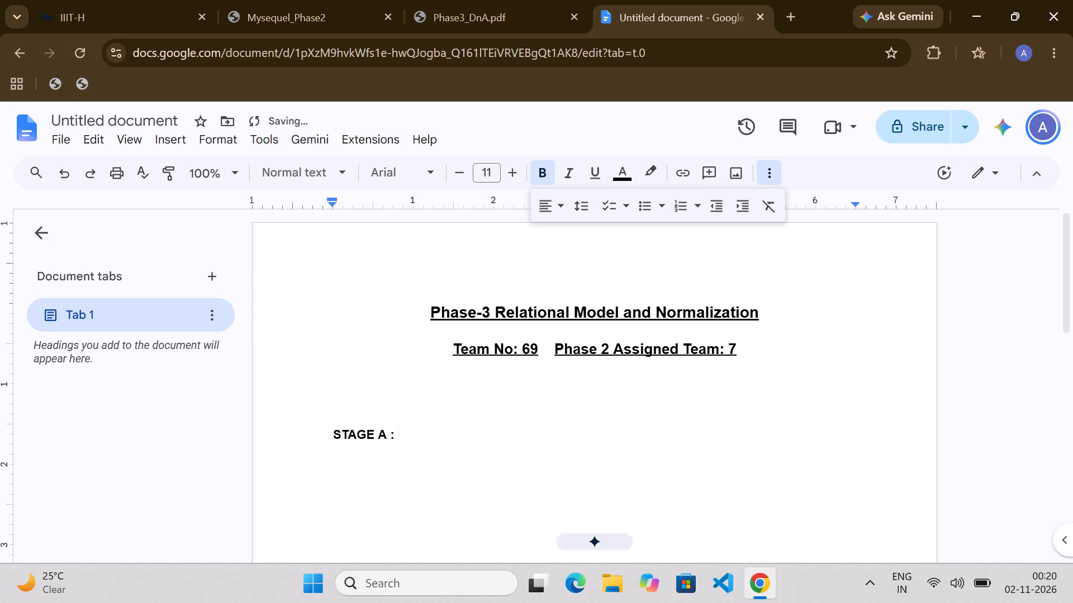
# Increase the font size of the "STAGE A :" heading by two points.
pyautogui.moveTo(336, 437); pyautogui.dragTo(401, 433)
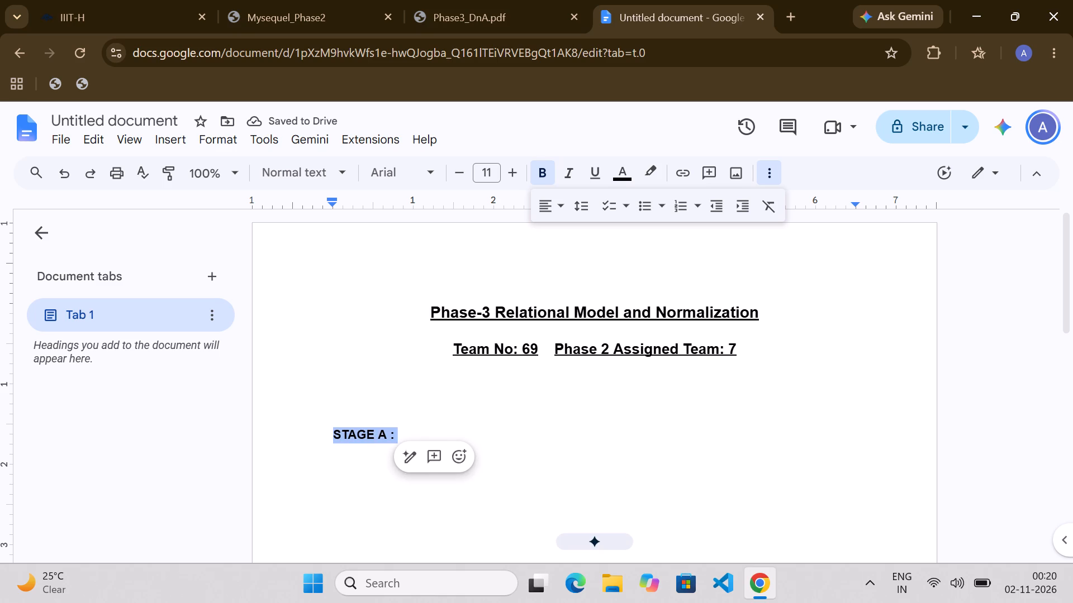
pyautogui.click(508, 173)
pyautogui.click(508, 173)
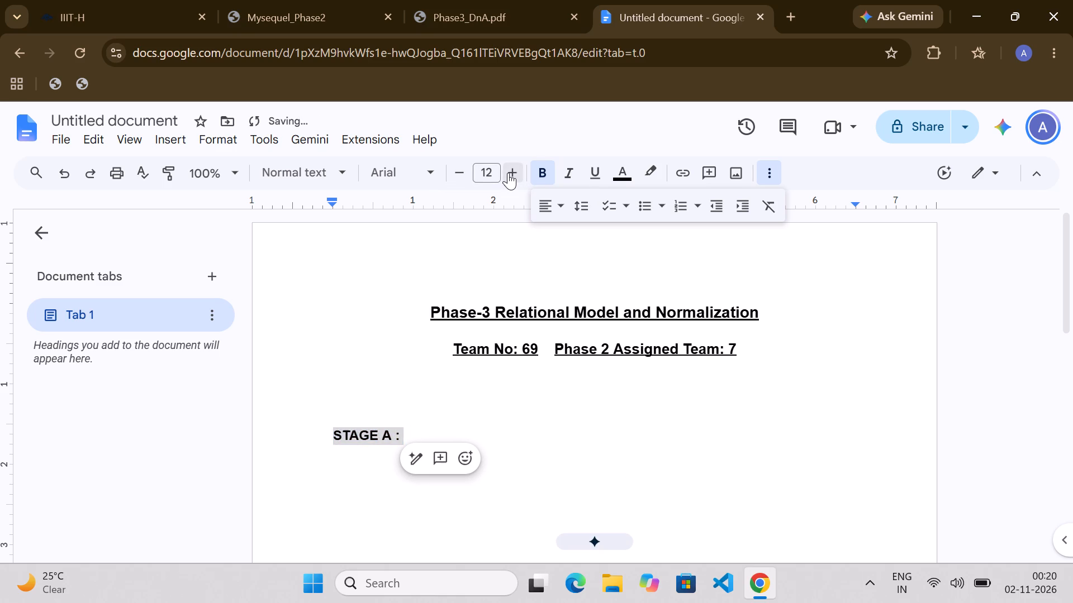
# Increase the font size of the title "Phase-3 Relational Model and Normalization" to 15.
pyautogui.click(428, 432)
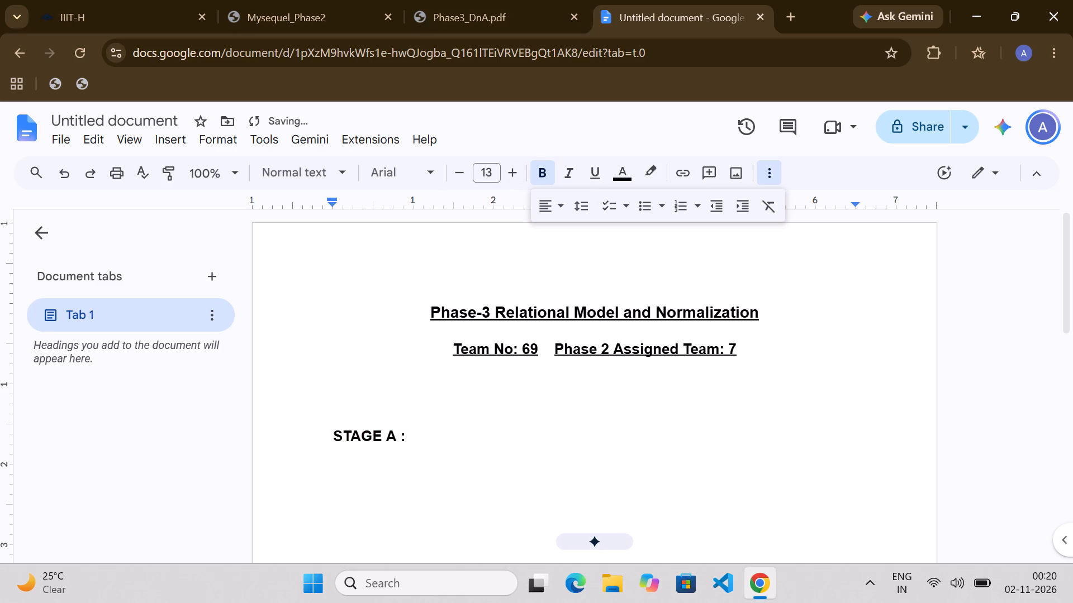
pyautogui.moveTo(431, 313); pyautogui.dragTo(756, 309)
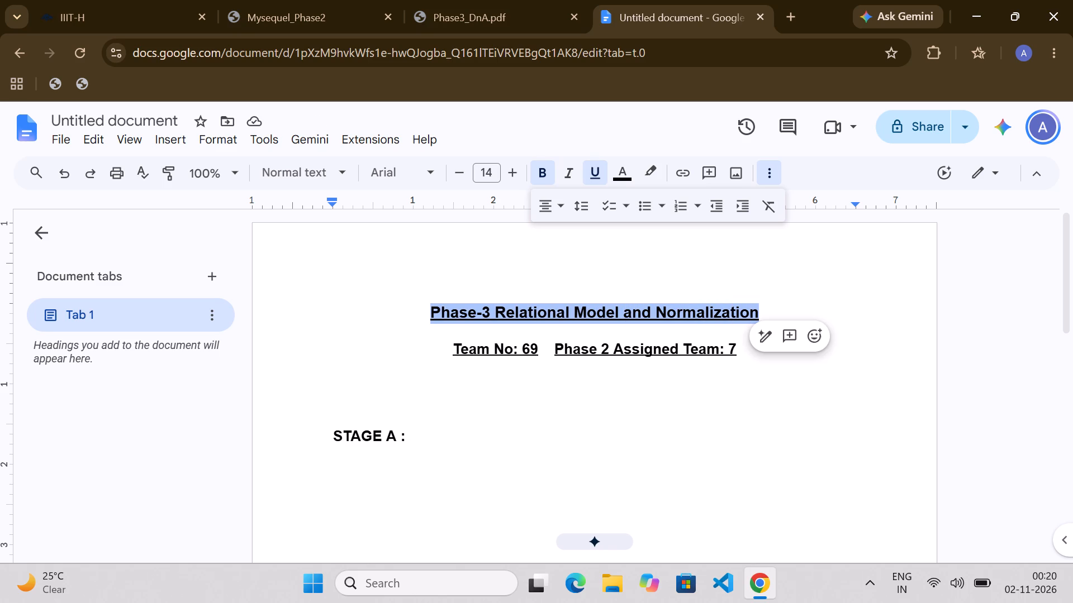
pyautogui.click(511, 171)
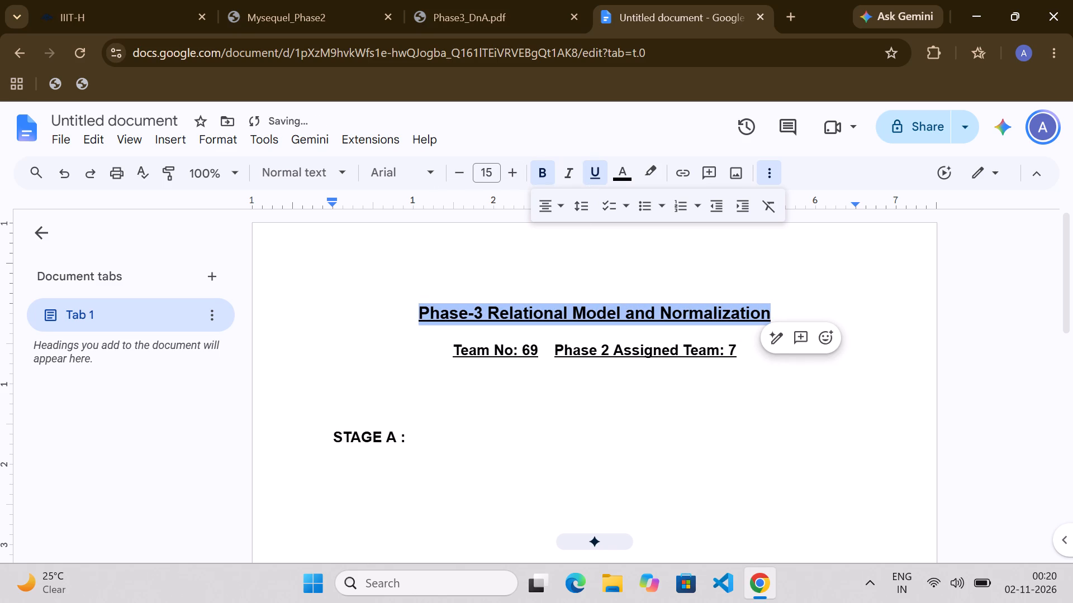
# Increase the font size of the line with "Team No: 69" and "Phase 2 Assigned Team: 7" to 14.
pyautogui.moveTo(458, 358); pyautogui.dragTo(519, 357)
pyautogui.click(515, 357)
pyautogui.moveTo(453, 349); pyautogui.dragTo(656, 336)
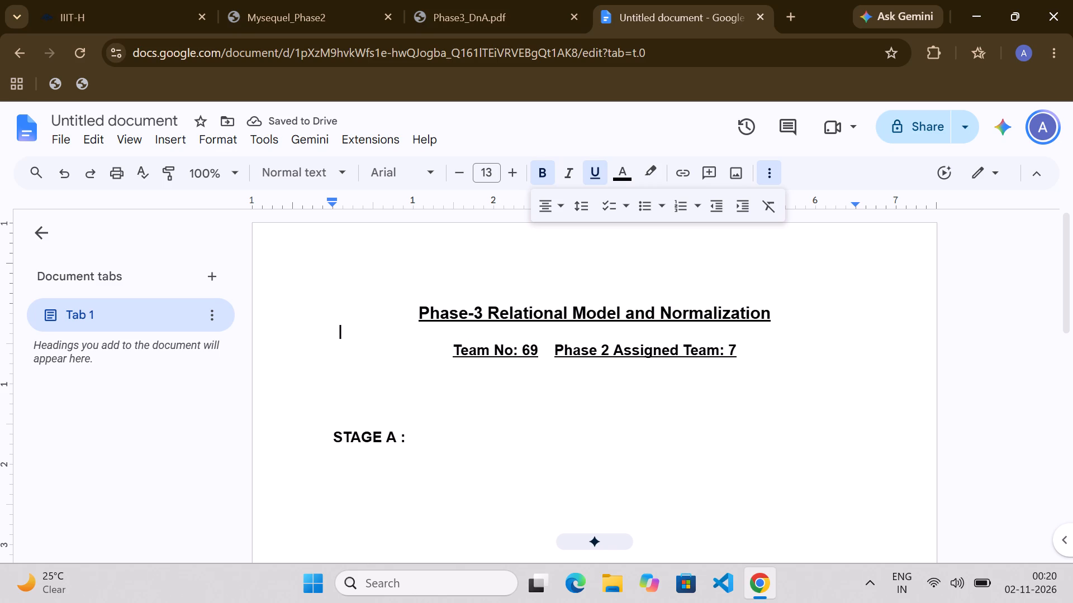
pyautogui.moveTo(656, 336); pyautogui.dragTo(743, 350)
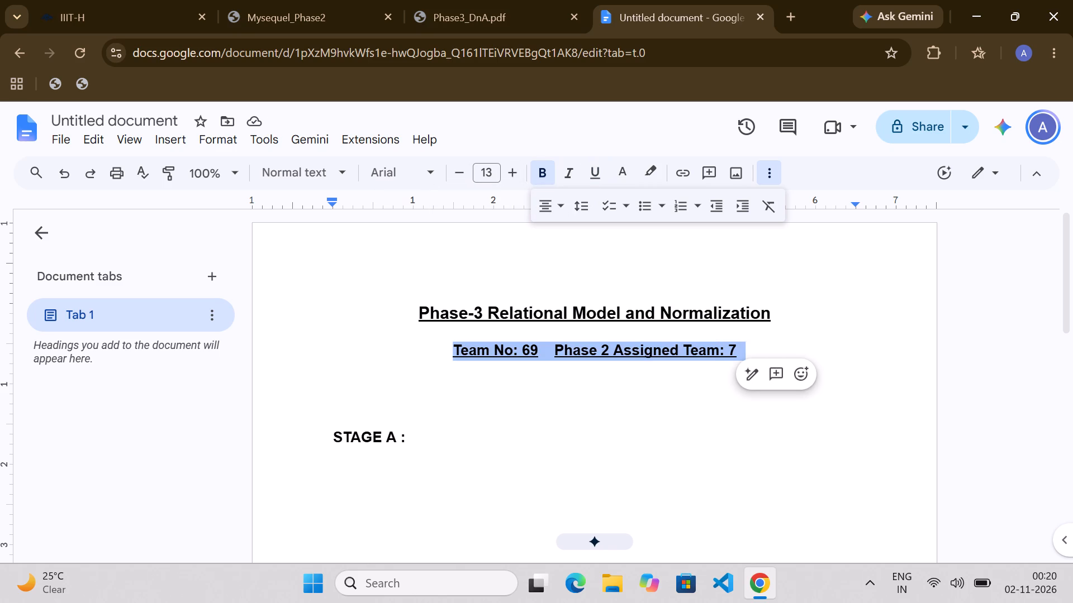
pyautogui.click(505, 177)
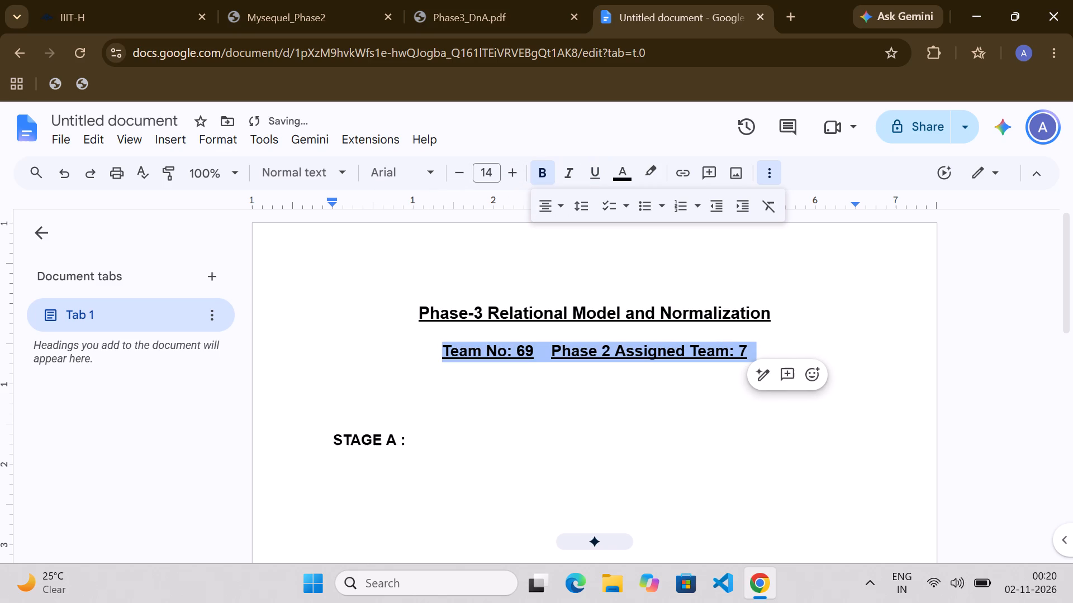
pyautogui.click(474, 309)
# Copy "ER-to-Relational Mapping" from the Stage A section heading in Phase3_DnA.pdf and paste it after "STAGE A :" in the document.
pyautogui.click(479, 5)
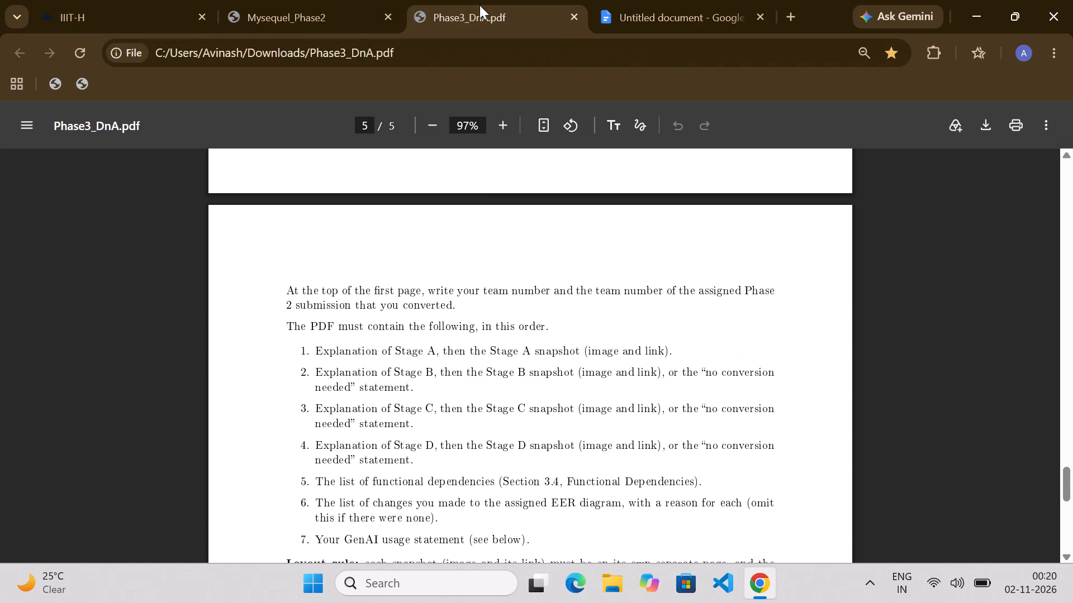
pyautogui.scroll(5, 442, 350)
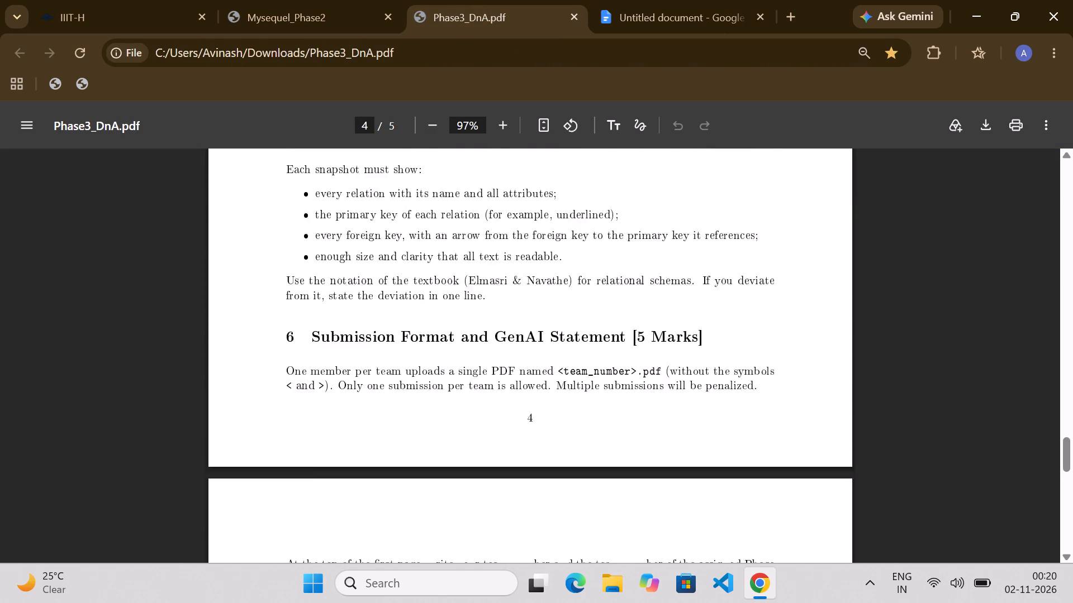
pyautogui.scroll(4, 442, 350)
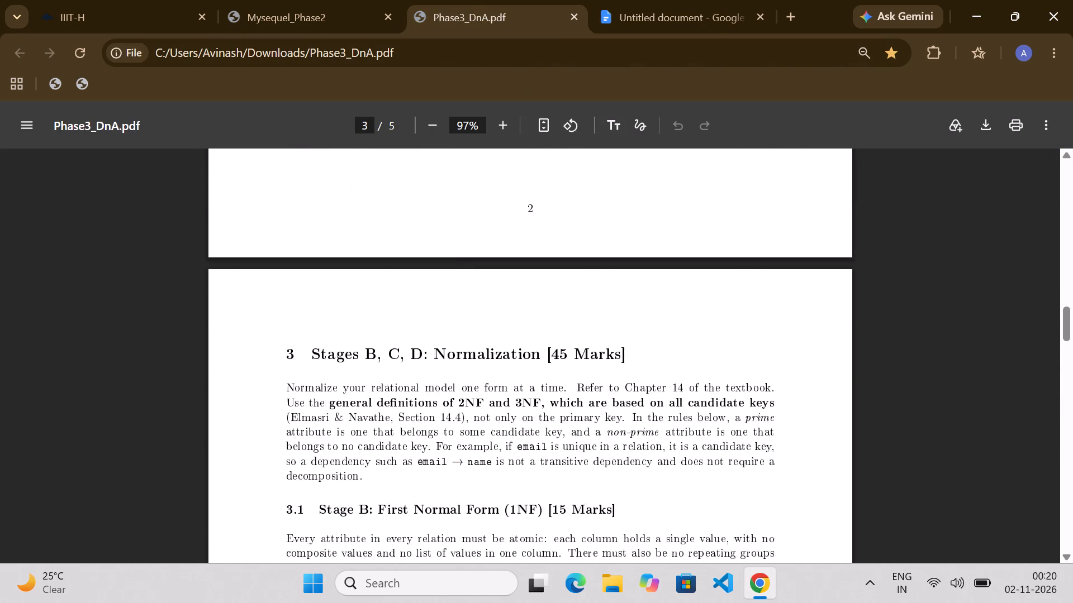
pyautogui.scroll(6, 442, 350)
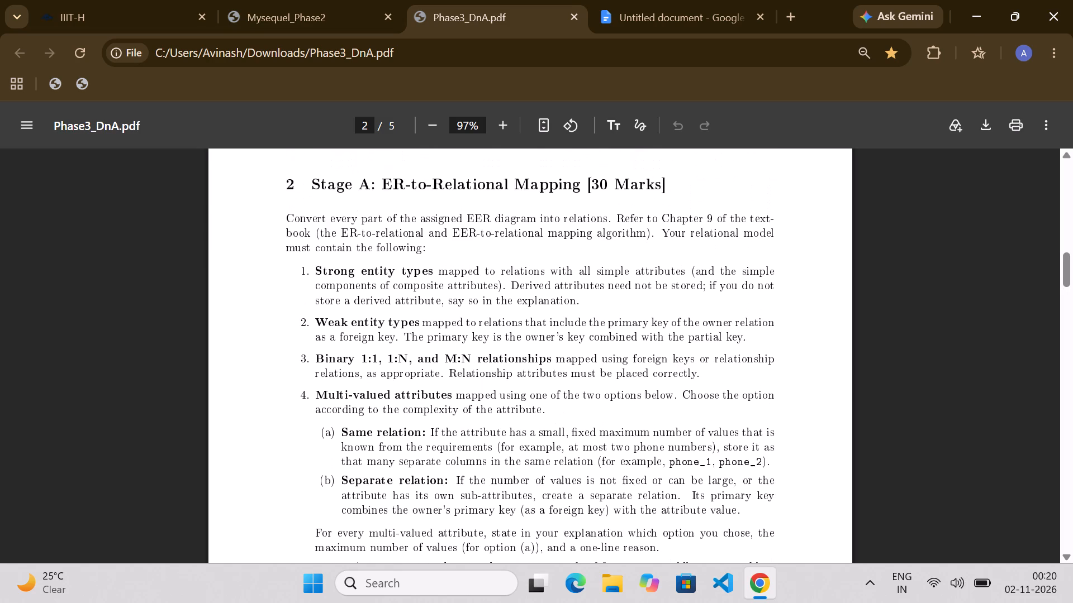
pyautogui.moveTo(381, 297); pyautogui.dragTo(386, 298)
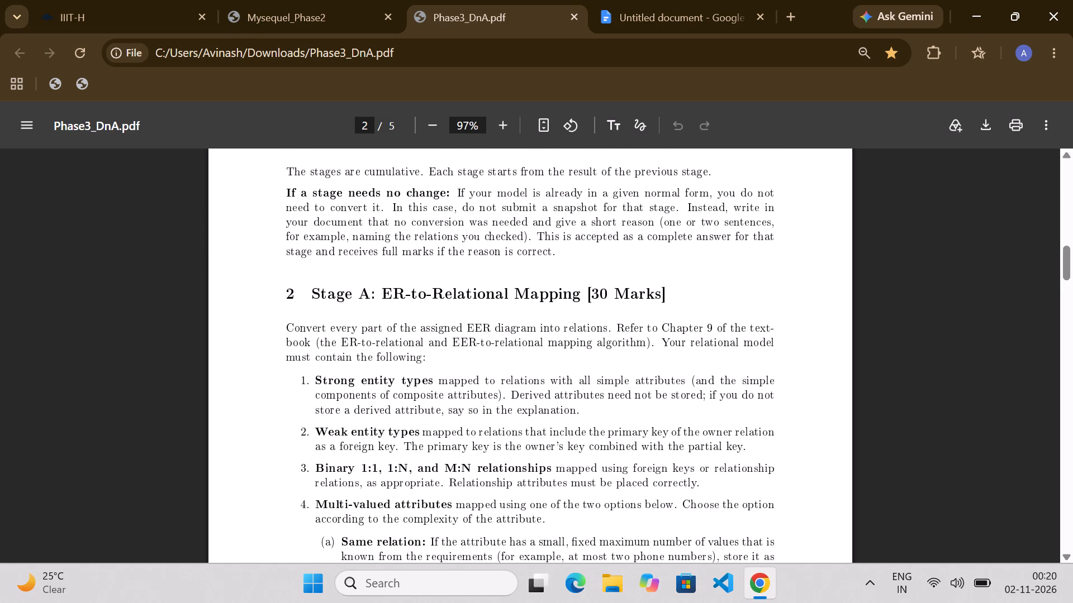
pyautogui.moveTo(386, 298); pyautogui.dragTo(585, 294)
pyautogui.hotkey('ctrl', 'c')
pyautogui.click(585, 294)
pyautogui.click(654, 0)
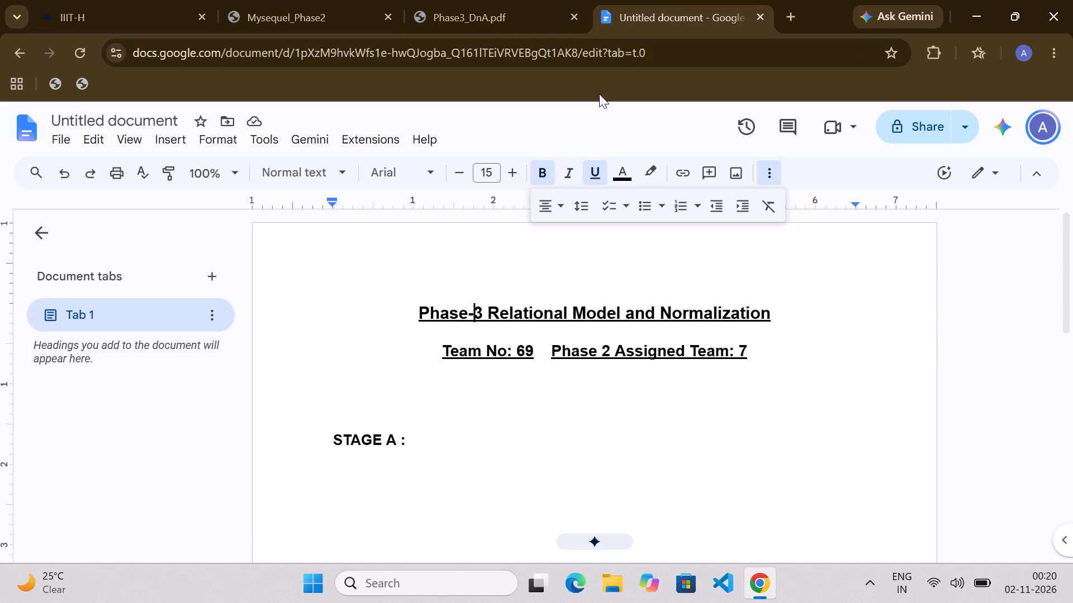
pyautogui.click(450, 442)
pyautogui.hotkey('ctrl', 'v')
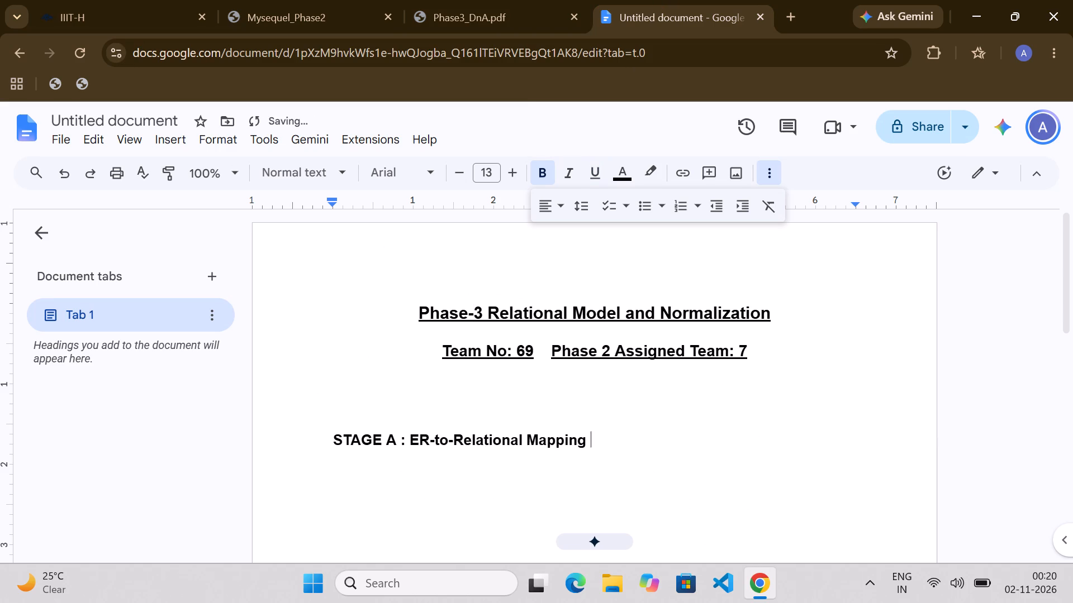
# Add three line breaks after the Stage A heading and set the font size there to 11.
pyautogui.hotkey('shift', 'Return')
pyautogui.hotkey('shift', 'Return')
pyautogui.hotkey('shift', 'Return')
pyautogui.click(463, 177)
pyautogui.click(463, 177)
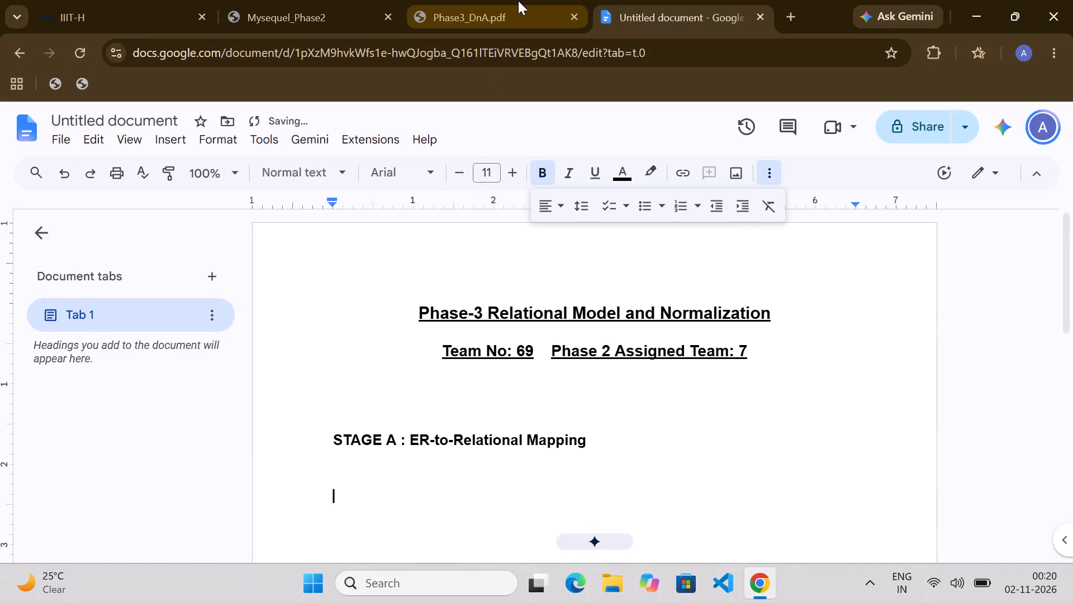
# Review the Stage A mapping requirements in Phase3_DnA.pdf, from strong entity types to multi-valued attributes.
pyautogui.click(518, 1)
pyautogui.scroll(-1, 508, 365)
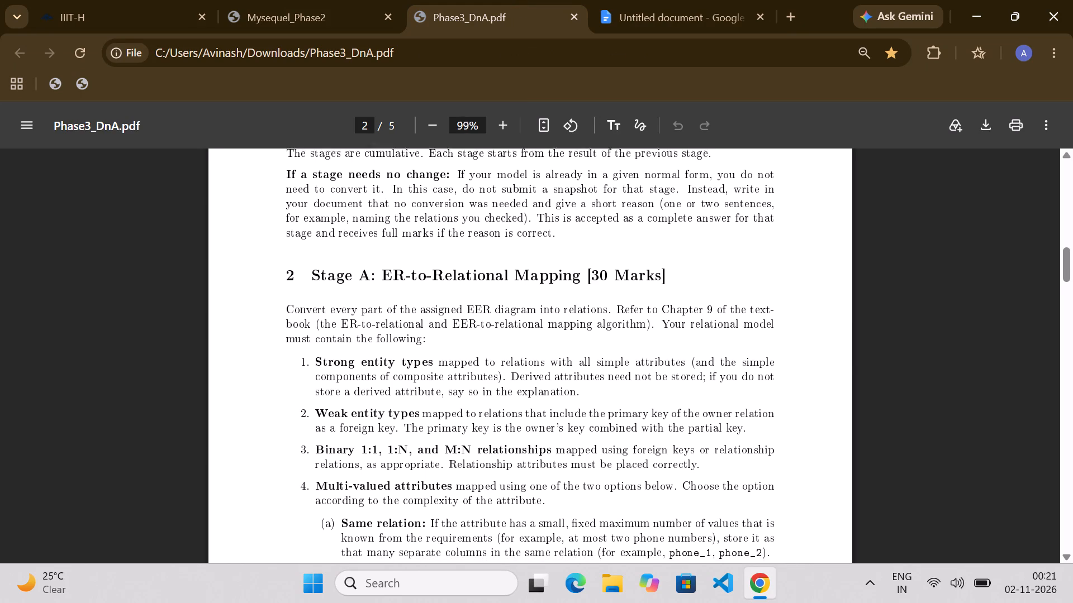
pyautogui.hscroll(1, 508, 365)
pyautogui.scroll(-1, 508, 365)
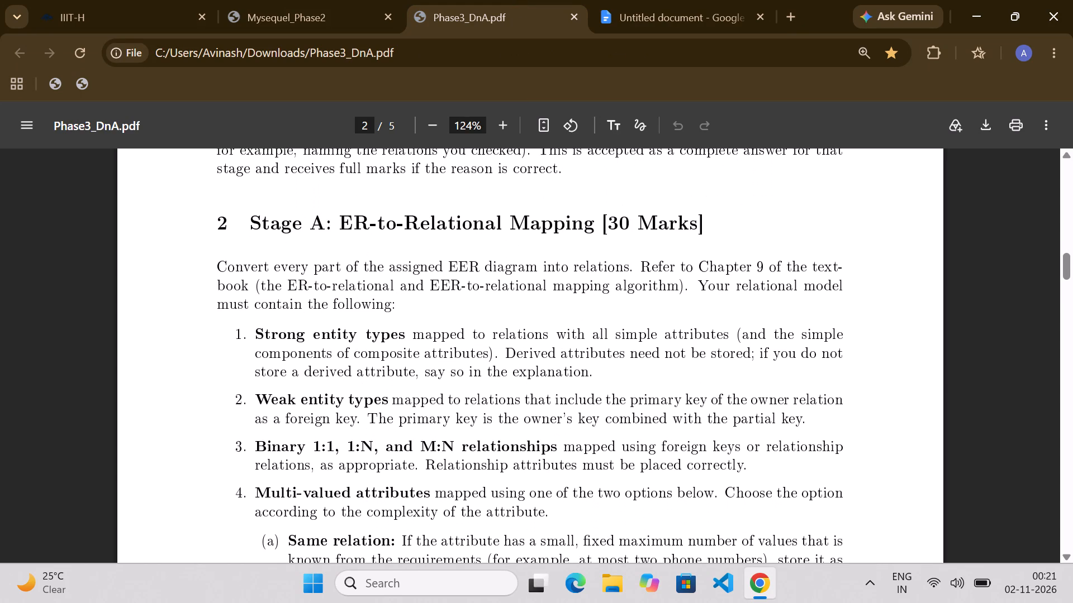
pyautogui.scroll(-1, 508, 365)
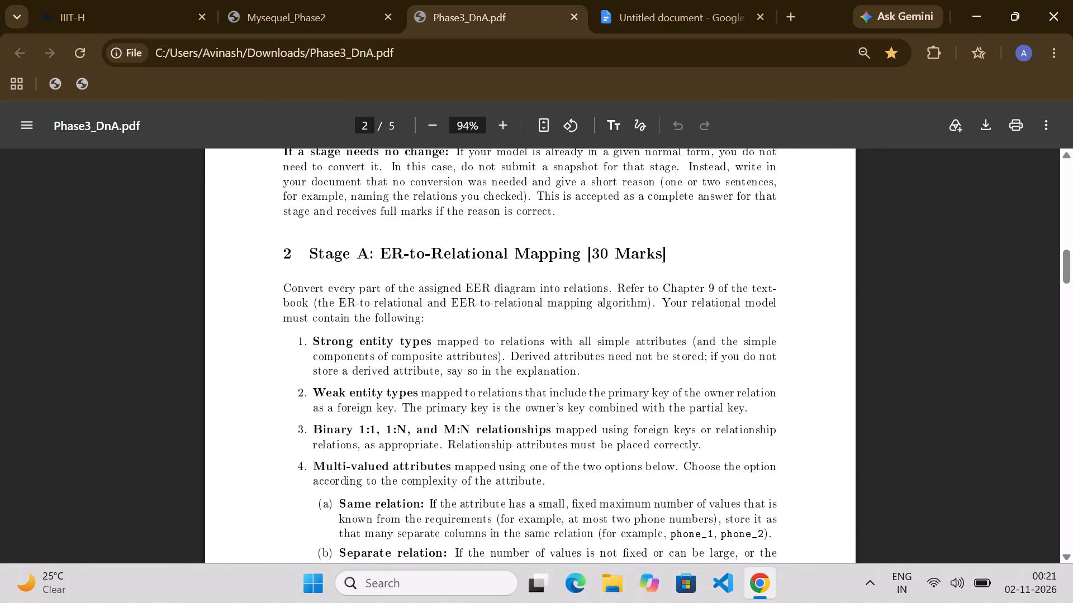
pyautogui.scroll(-1, 508, 365)
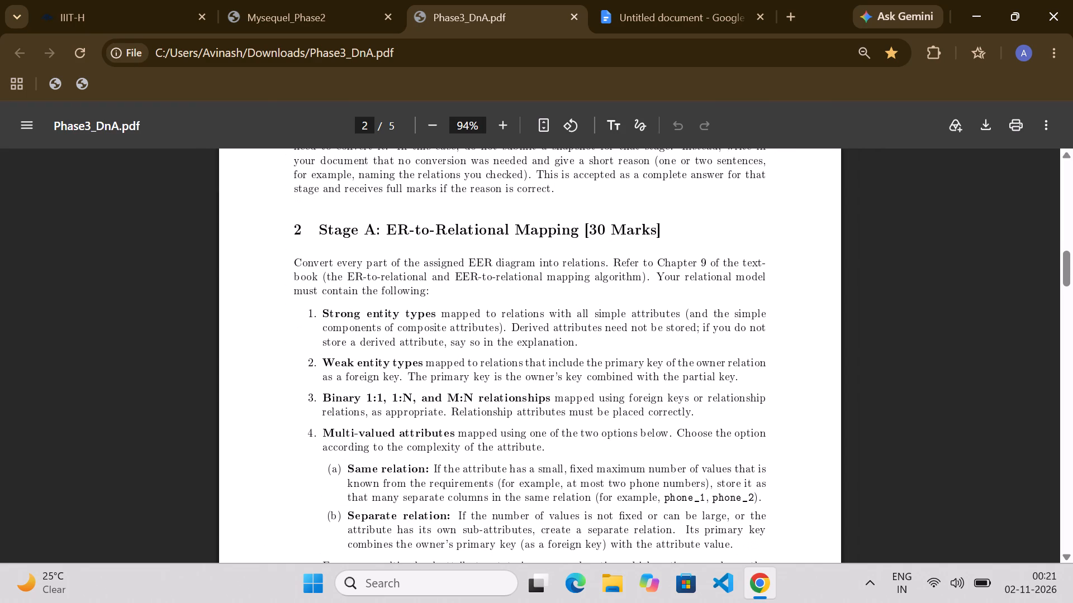
pyautogui.scroll(-1, 508, 365)
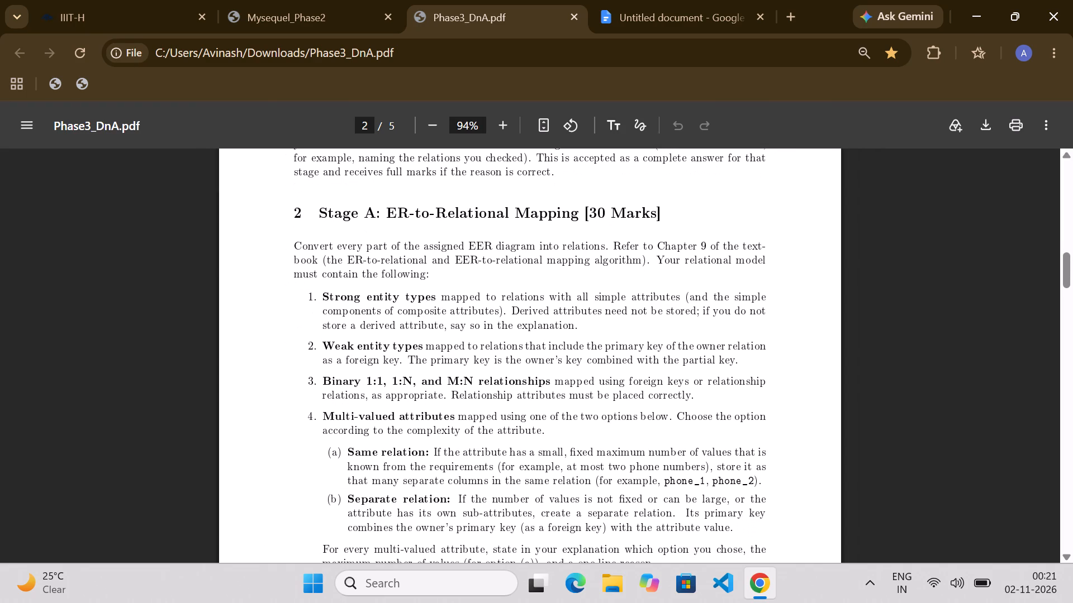
pyautogui.tripleClick(484, 299)
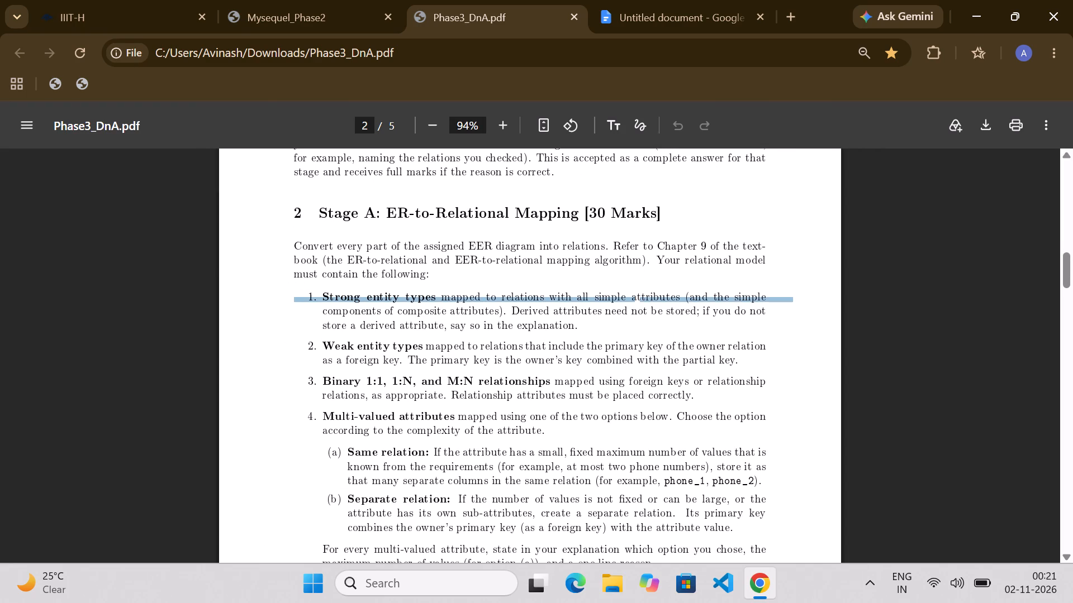
pyautogui.tripleClick(477, 315)
pyautogui.click(480, 338)
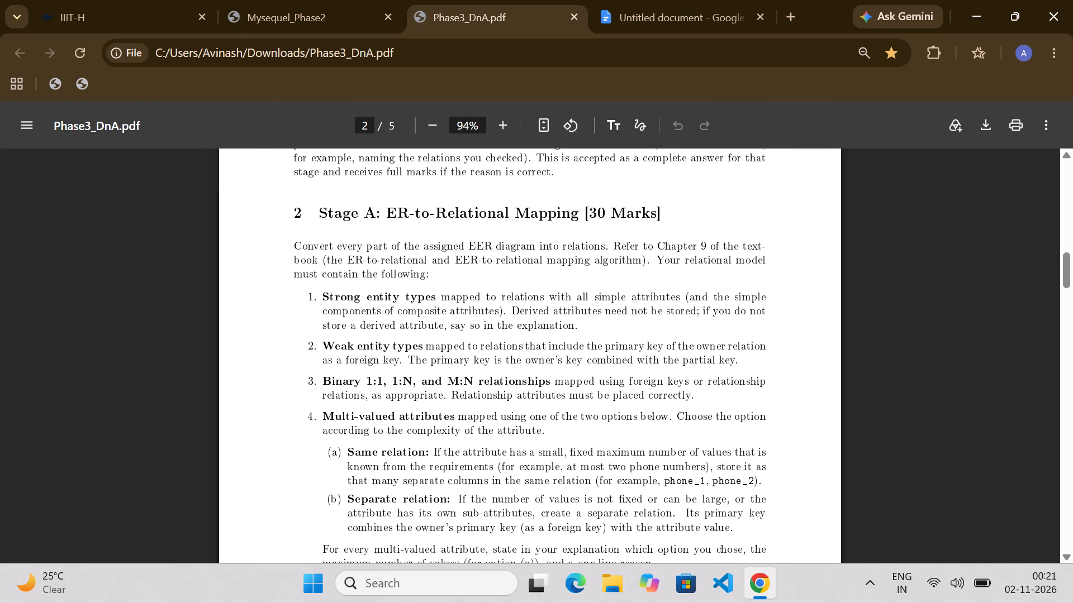
pyautogui.scroll(-1, 480, 338)
# Enter the bold label "Strong Entities :" below the Stage A heading in the Google Docs document.
pyautogui.click(690, 0)
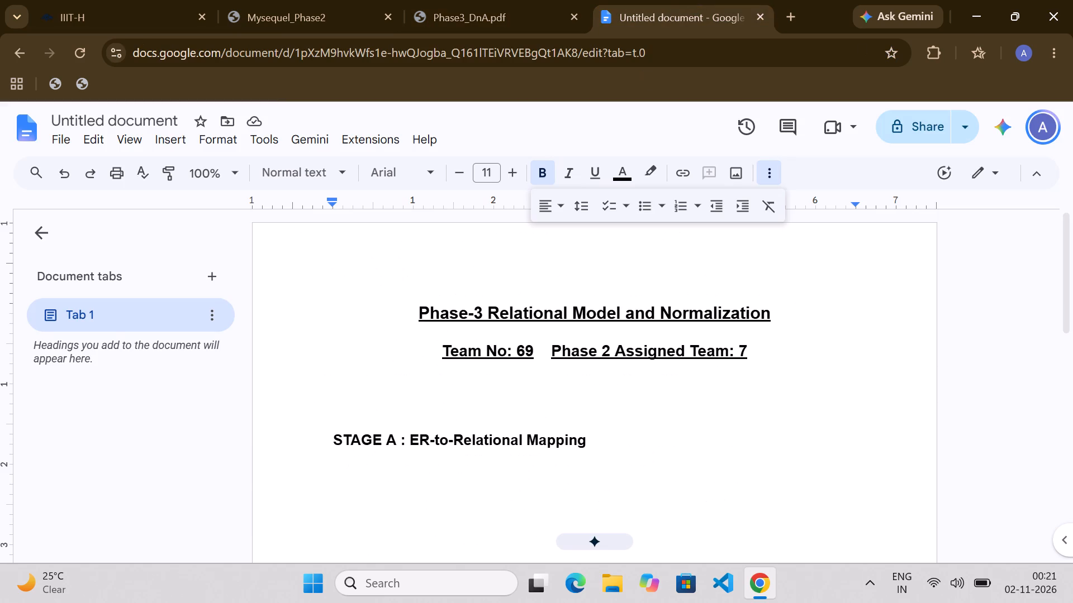
pyautogui.write('Strong Entity')
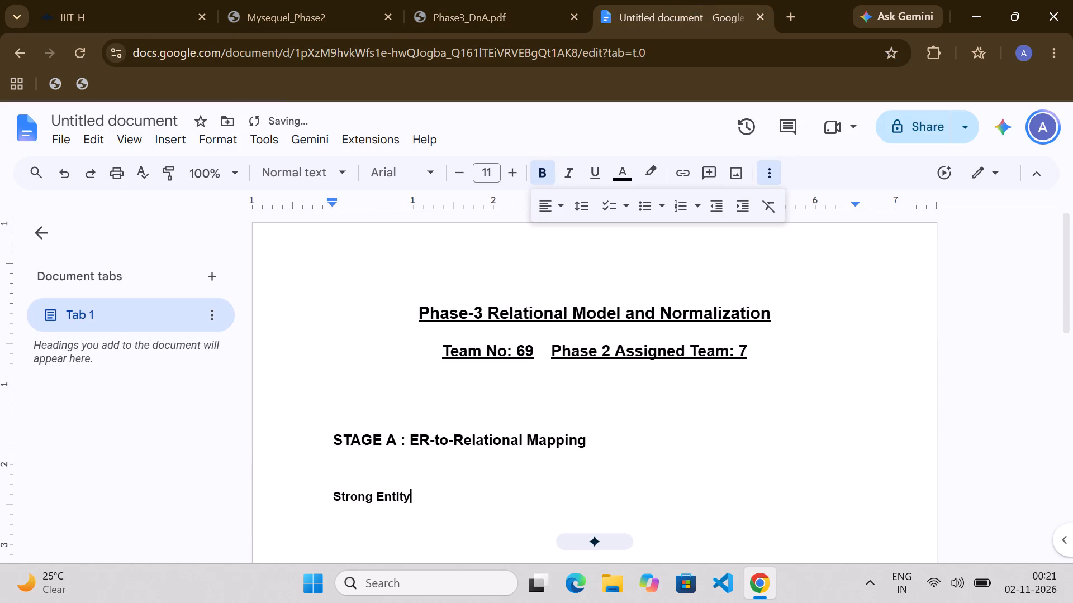
pyautogui.press('space')
pyautogui.write('Types')
pyautogui.press('BackSpace')
pyautogui.press('BackSpace')
pyautogui.press('BackSpace')
pyautogui.press('BackSpace')
pyautogui.press('BackSpace')
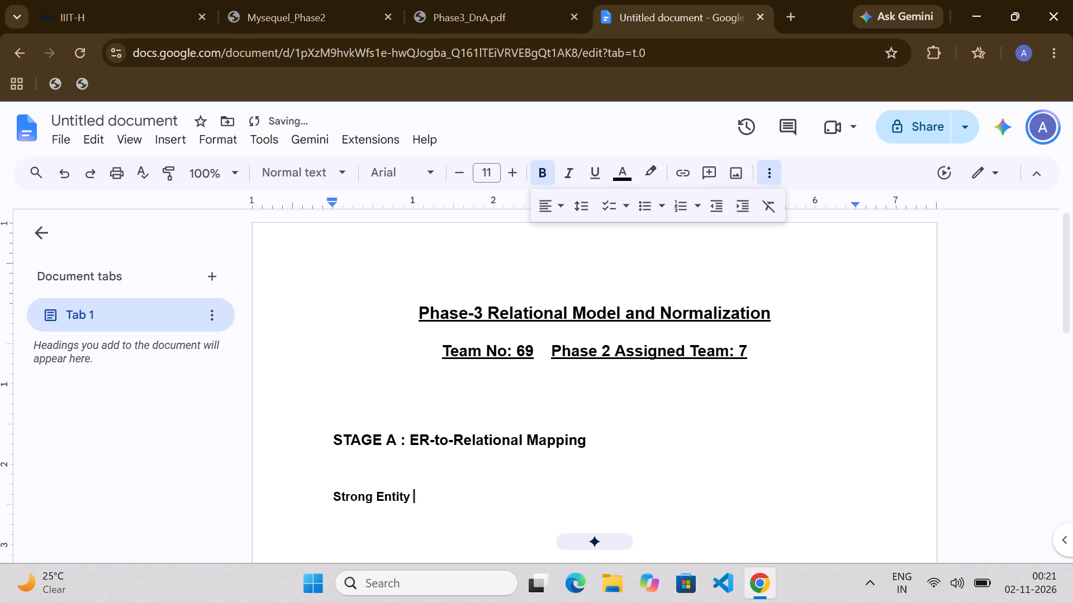
pyautogui.press('BackSpace')
pyautogui.click(455, 0)
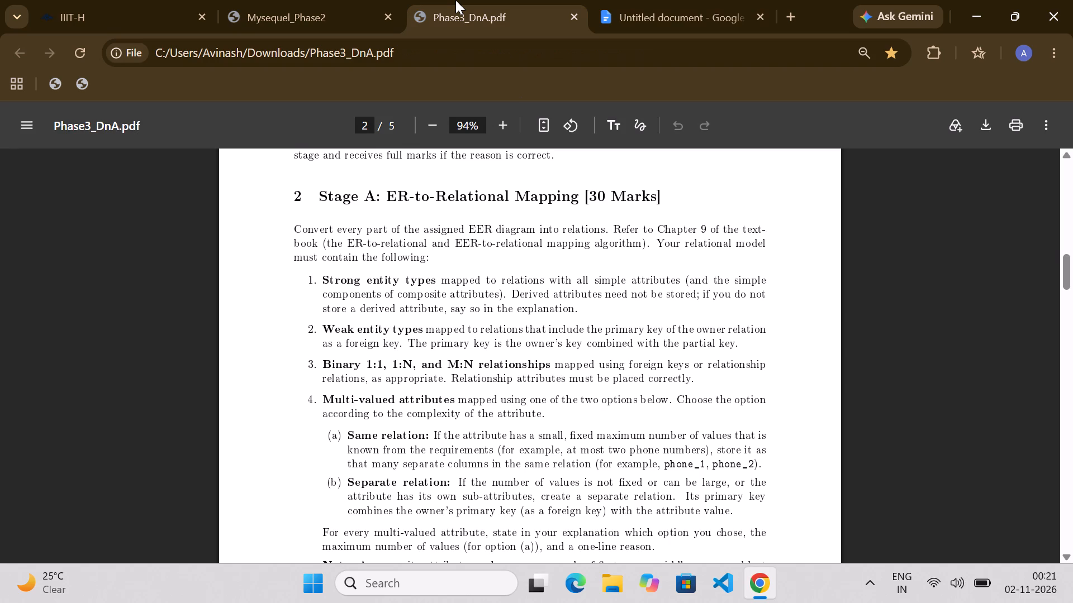
pyautogui.click(607, 0)
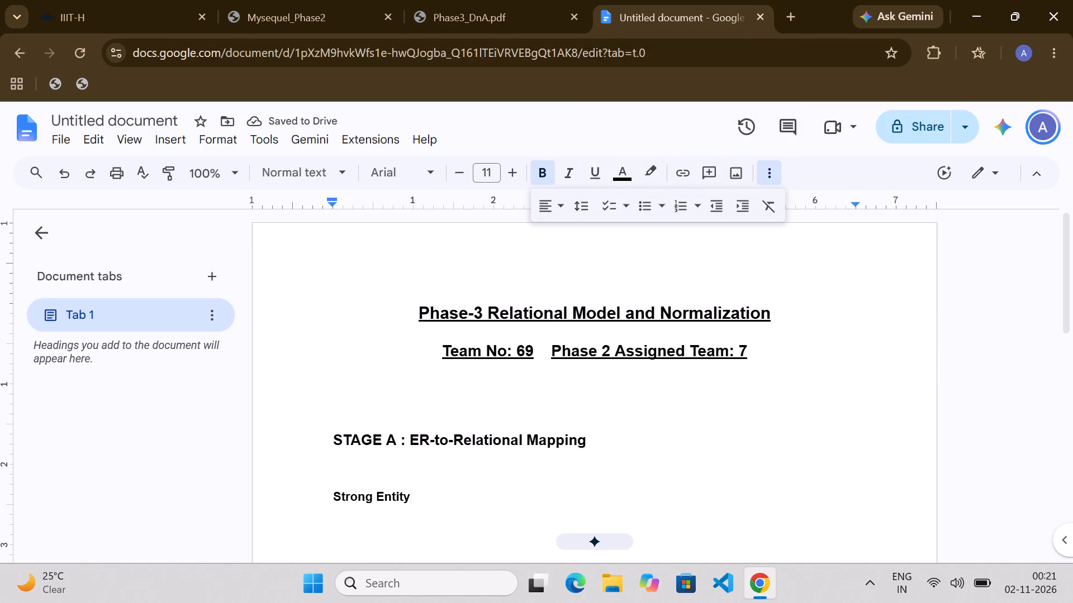
pyautogui.press('BackSpace')
pyautogui.write('ies')
pyautogui.press('space')
pyautogui.write(':')
pyautogui.press('space')
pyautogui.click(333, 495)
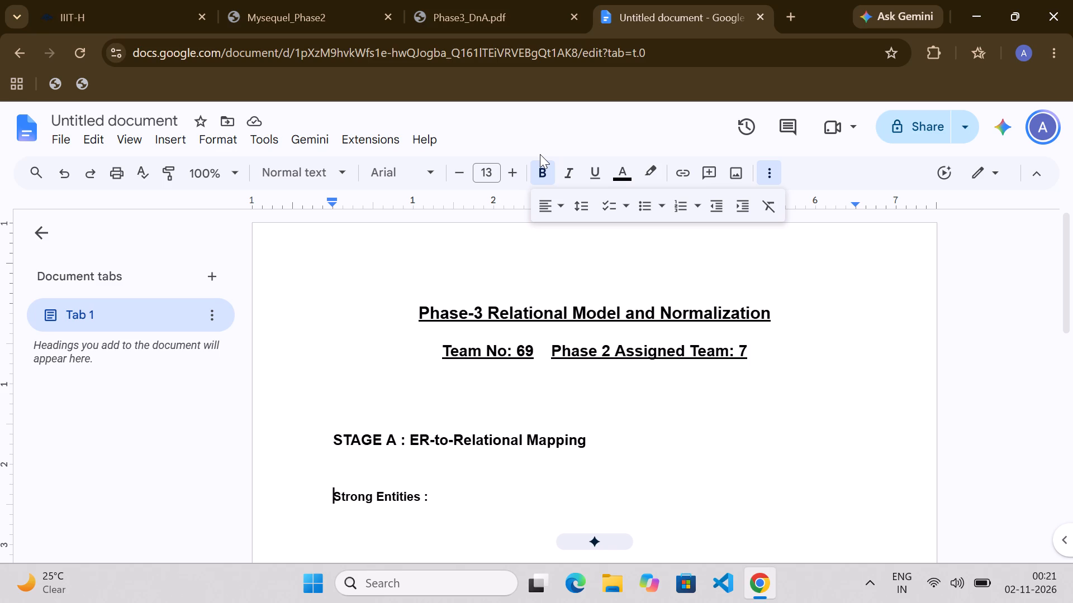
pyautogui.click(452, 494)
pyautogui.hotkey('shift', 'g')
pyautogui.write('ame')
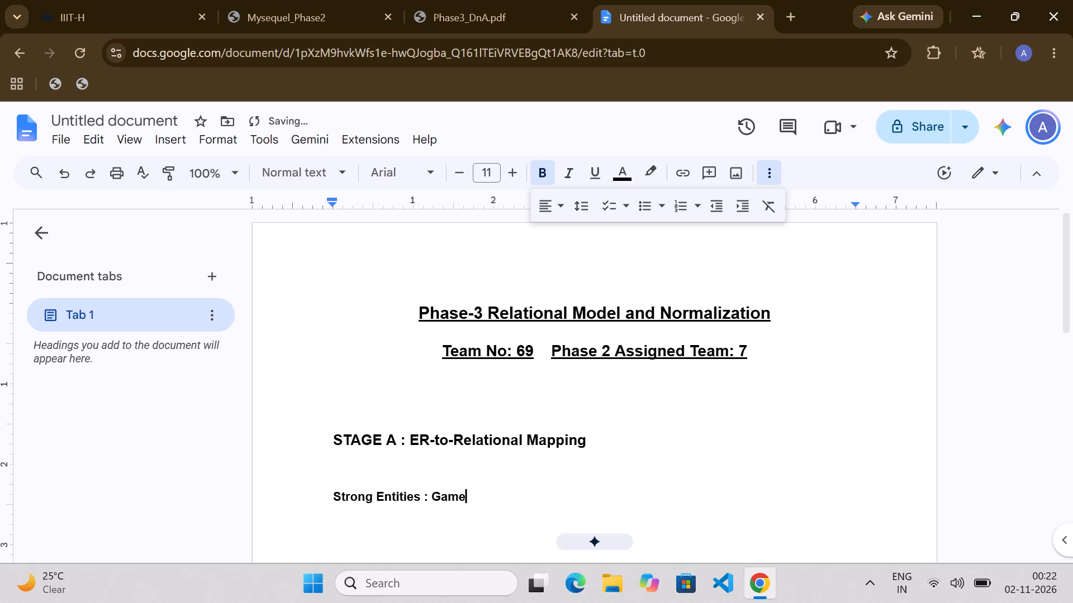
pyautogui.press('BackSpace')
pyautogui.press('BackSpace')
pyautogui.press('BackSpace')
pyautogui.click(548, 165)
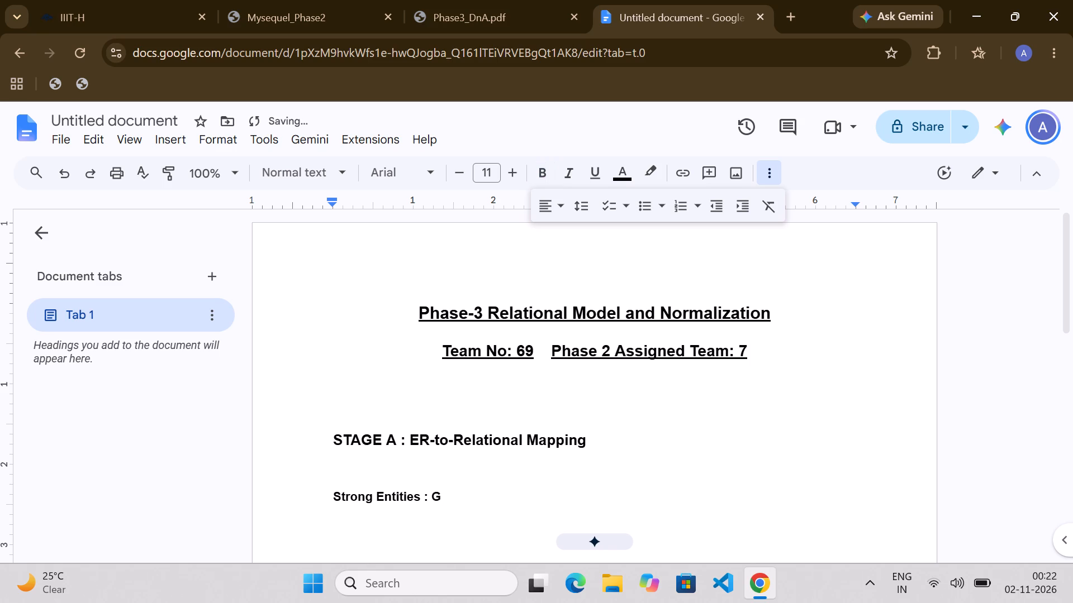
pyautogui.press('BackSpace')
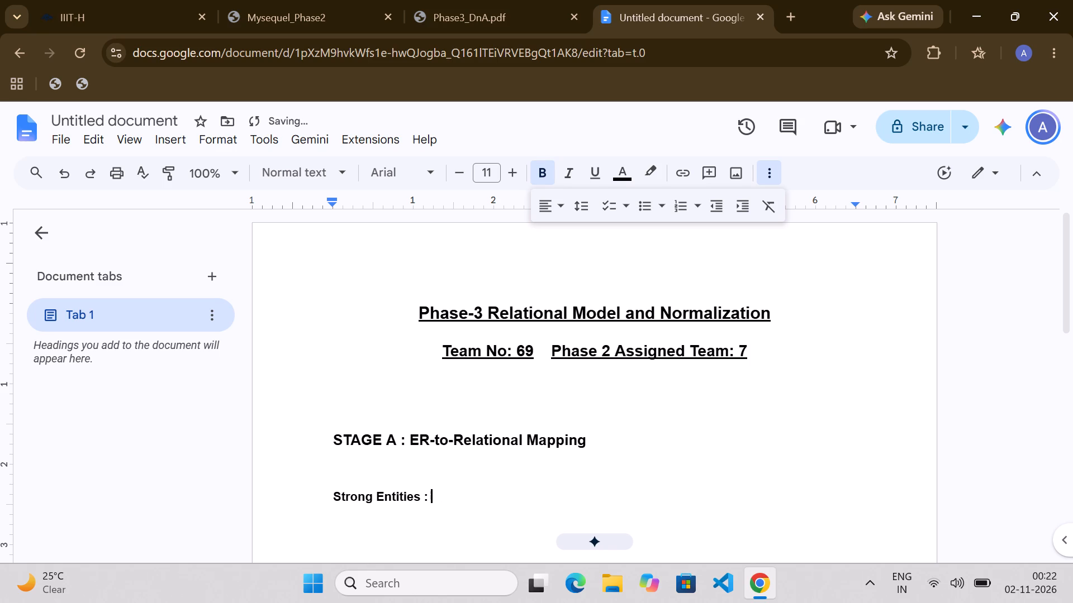
# Enter GAME after the "Strong Entities :" label and remove the bold formatting from that entity name.
pyautogui.write('GAM')
pyautogui.write('E')
pyautogui.press('space')
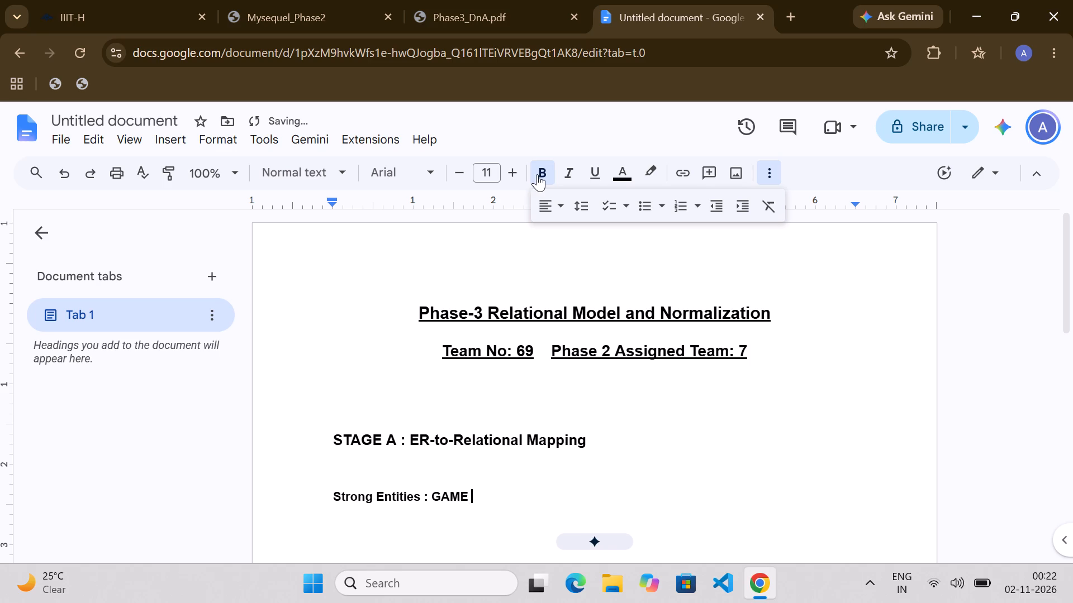
pyautogui.click(539, 174)
pyautogui.moveTo(477, 491); pyautogui.dragTo(435, 499)
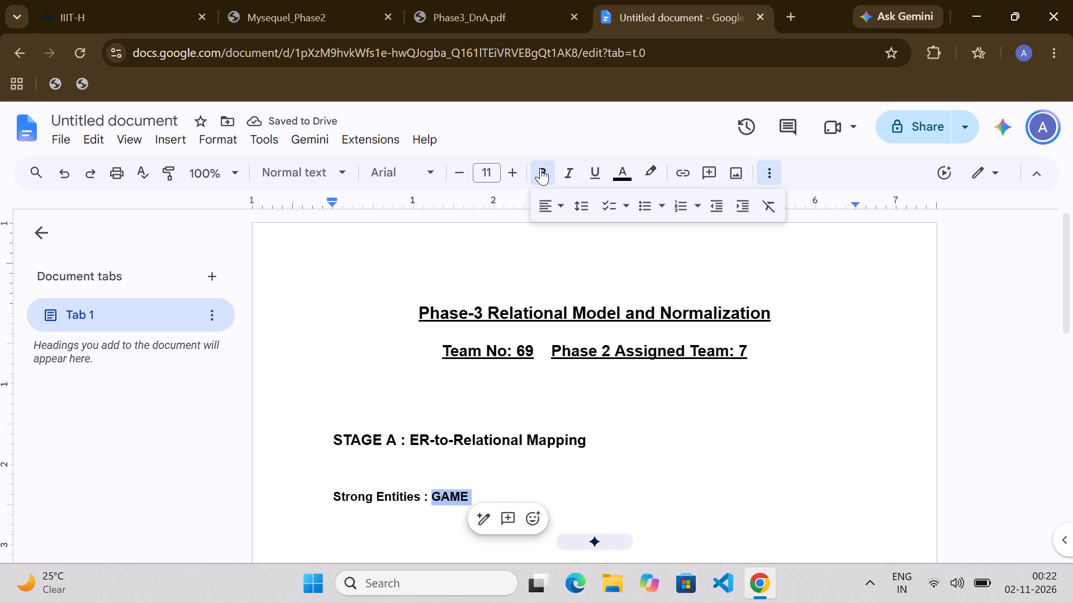
pyautogui.click(540, 168)
pyautogui.click(473, 489)
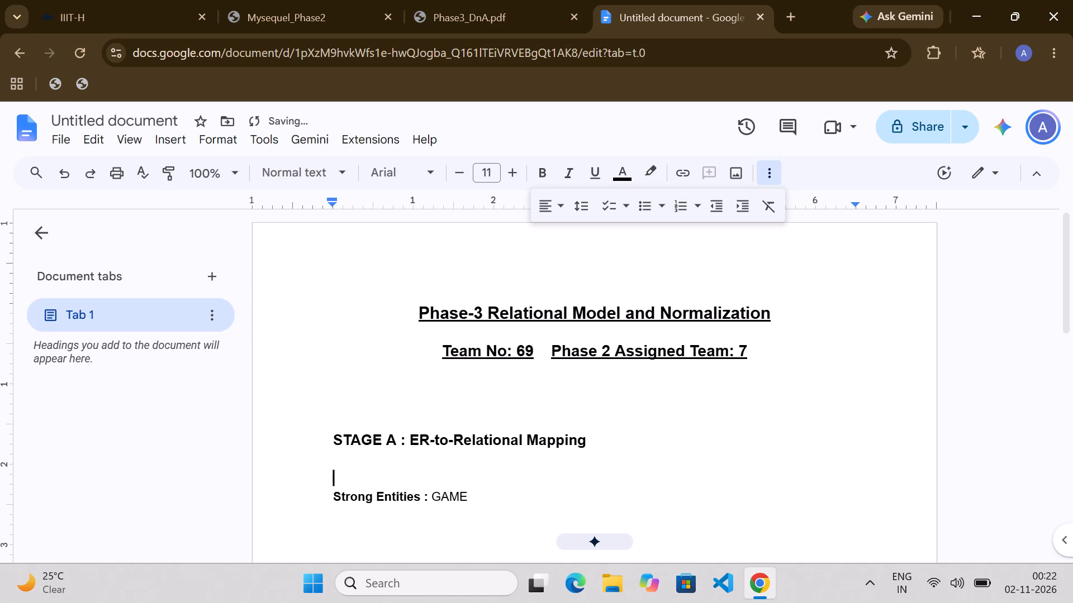
# Continue the Strong Entities list after GAME with PLATFORM, RUN and PLAYER, separated by commas.
pyautogui.press('Down')
pyautogui.press('Right')
pyautogui.press('Right')
pyautogui.press('Right')
pyautogui.press('Right')
pyautogui.press('Right')
pyautogui.press('Right')
pyautogui.press('Right')
pyautogui.press('Right')
pyautogui.press('Right')
pyautogui.press('Right')
pyautogui.press('Right')
pyautogui.press('Right')
pyautogui.press('Right')
pyautogui.press('Right')
pyautogui.press('Right')
pyautogui.press('Right')
pyautogui.press('Right')
pyautogui.press('Right')
pyautogui.press('Right')
pyautogui.press('Right')
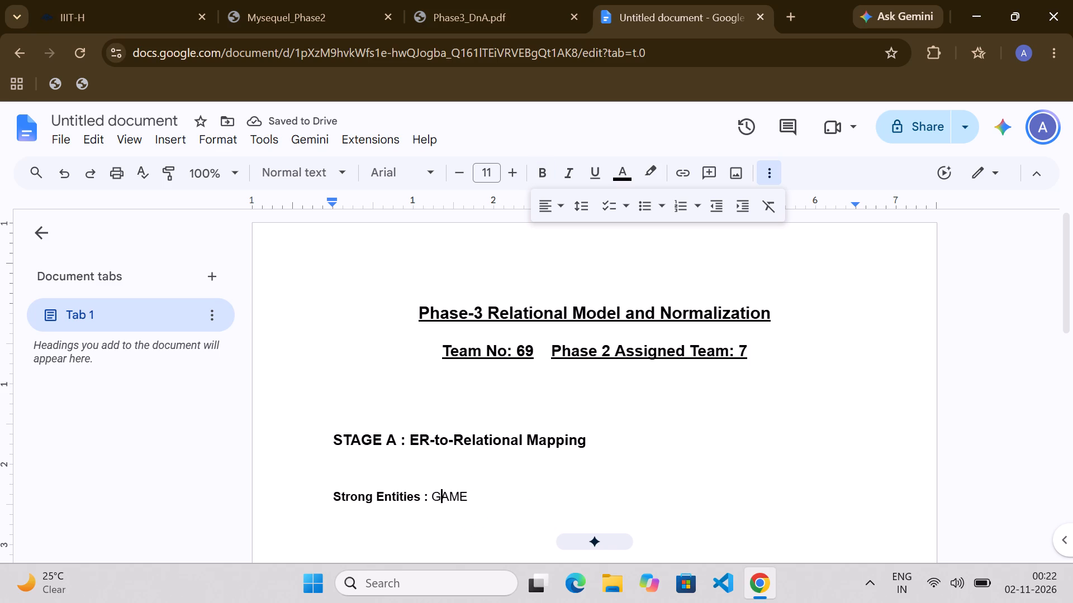
pyautogui.press('space')
pyautogui.write(',')
pyautogui.press('space')
pyautogui.write('PLATFORM ,')
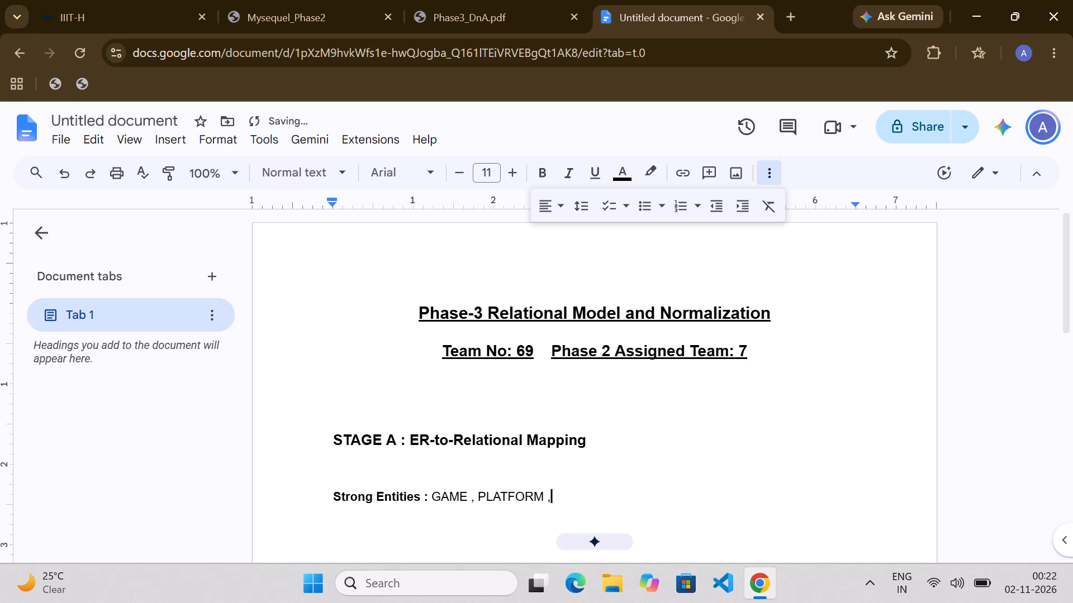
pyautogui.write('RUN ,')
pyautogui.write('PLAYER,')
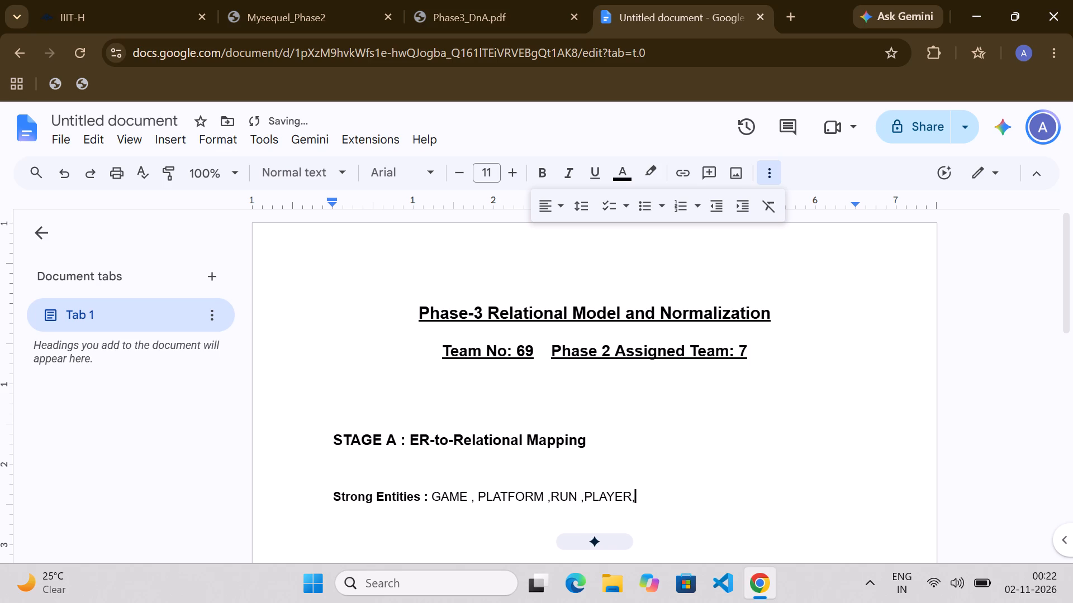
# Append REGISTERED_USER and GUEST to the Strong Entities list, separated by a comma.
pyautogui.write('REGISTERD')
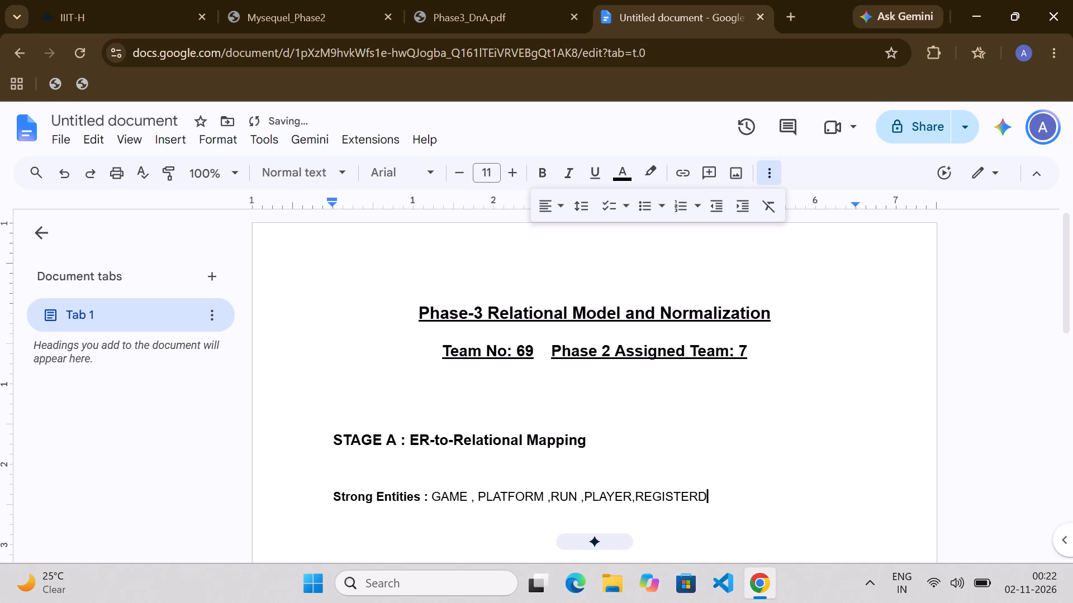
pyautogui.press('BackSpace')
pyautogui.write('ED')
pyautogui.hotkey('shift', '_')
pyautogui.write('USER')
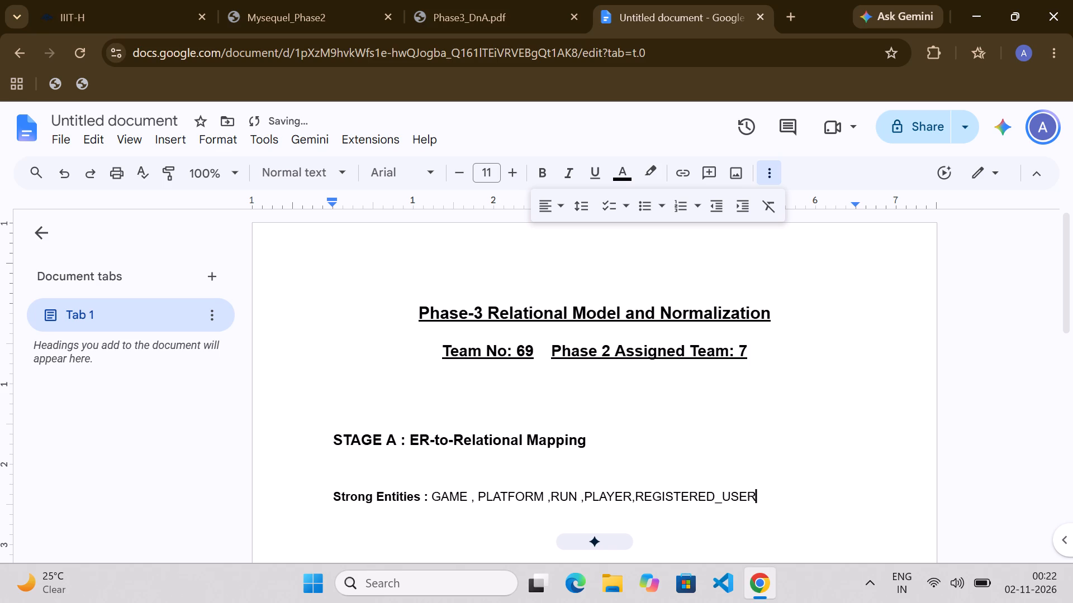
pyautogui.press('space')
pyautogui.write(',')
pyautogui.write('gUE')
pyautogui.press('BackSpace')
pyautogui.press('BackSpace')
pyautogui.press('BackSpace')
pyautogui.write('GUEST')
pyautogui.press('space')
# Append a comma and MOD_ROLE after GUEST in the Strong Entities list.
pyautogui.press(',')
pyautogui.write('MOD')
pyautogui.press('-')
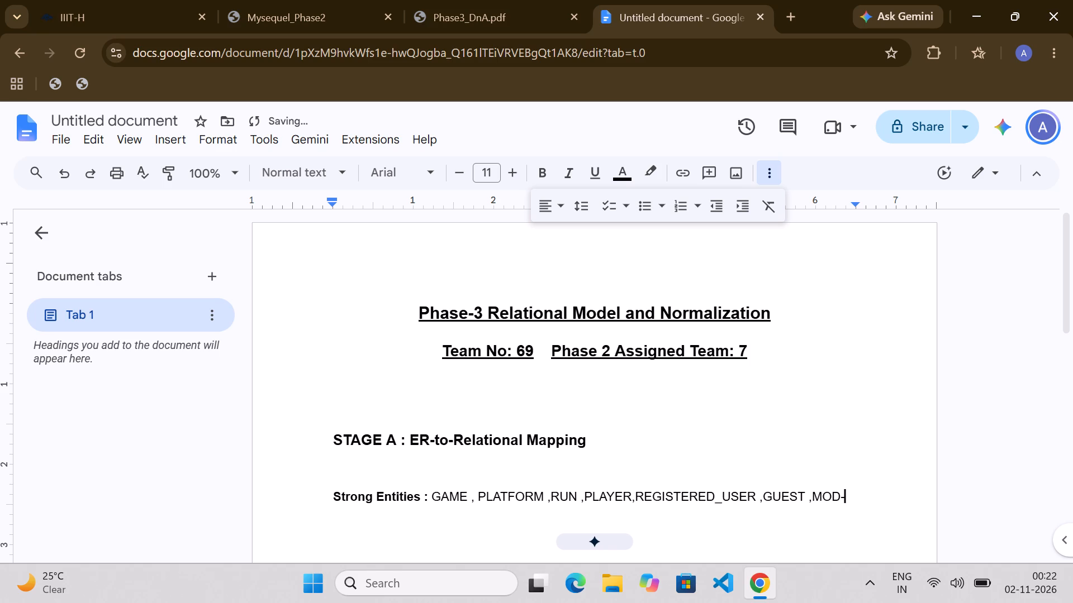
pyautogui.press('BackSpace')
pyautogui.hotkey('shift', ')')
pyautogui.press('BackSpace')
pyautogui.hotkey('shift', '_')
pyautogui.write('ROLE')
# Move the comma in front of MOD_ROLE so that it directly follows GUEST.
pyautogui.press('Left')
pyautogui.press('Left')
pyautogui.press('Left')
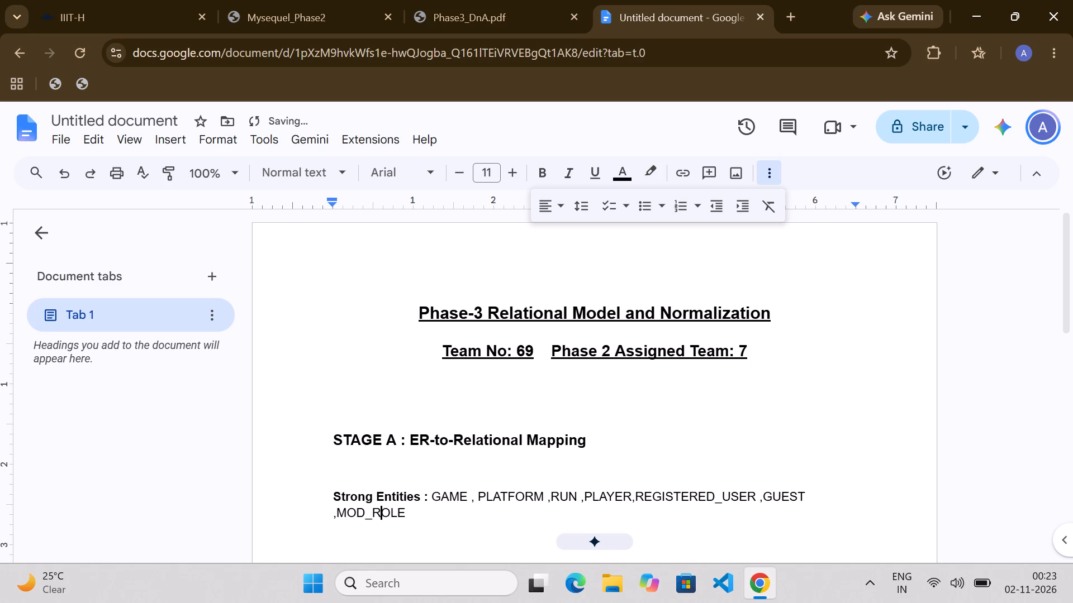
pyautogui.press('Left')
pyautogui.press('Left')
pyautogui.press('Left')
pyautogui.press('Left')
pyautogui.press('Left')
pyautogui.press('BackSpace')
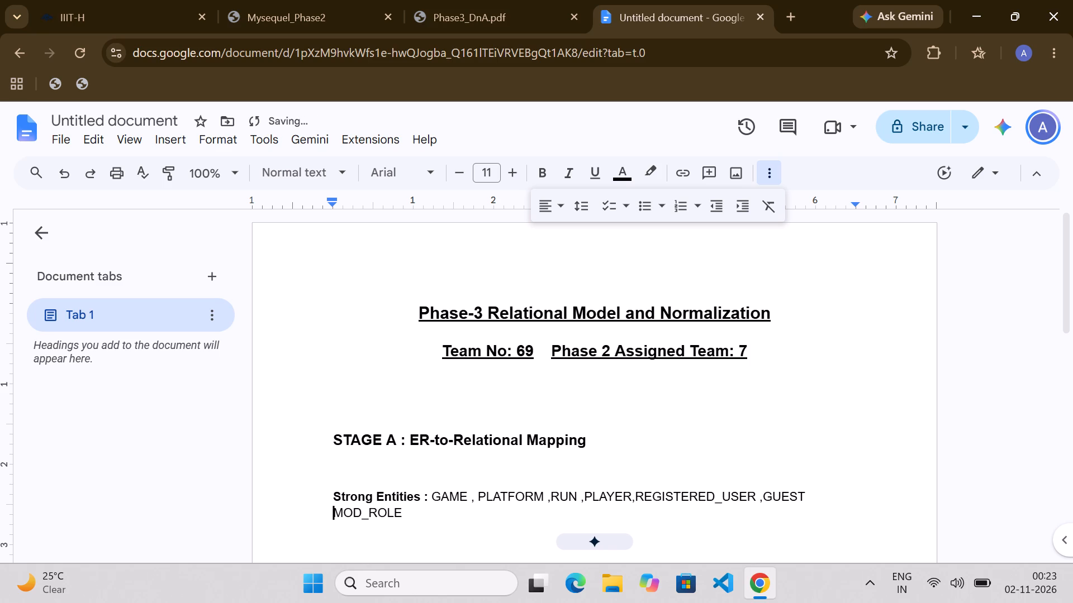
pyautogui.press('Left')
pyautogui.press(',')
pyautogui.press('Down')
# Add a comma and CHALLENGE at the end of the Strong Entities list.
pyautogui.press(',')
pyautogui.press('space')
pyautogui.write('CHALL')
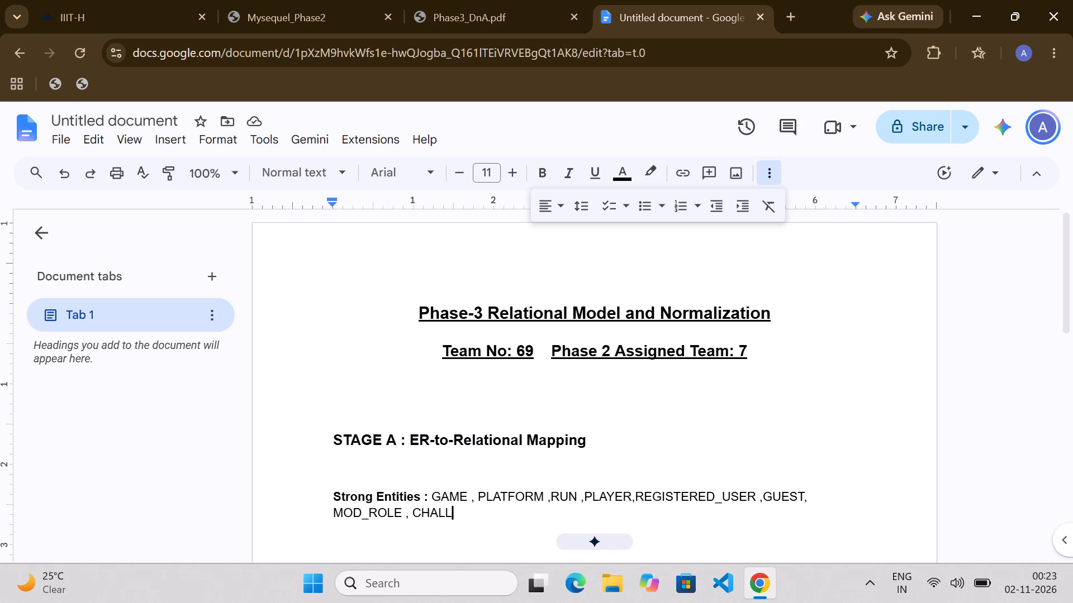
pyautogui.write('ENGE')
pyautogui.press('space')
# Add two line breaks below the Strong Entities list.
pyautogui.hotkey('shift', 'Return')
pyautogui.hotkey('shift', 'Return')
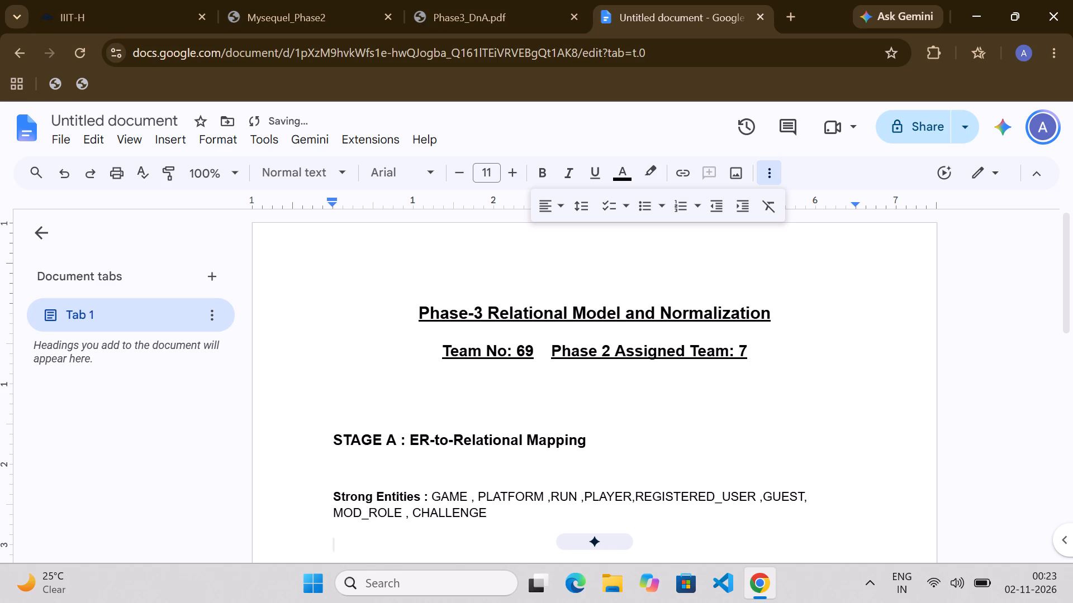
pyautogui.hotkey('shift', 'w')
pyautogui.press('BackSpace')
# Set the font size of the "Strong Entities :" label to 12.
pyautogui.click(344, 500)
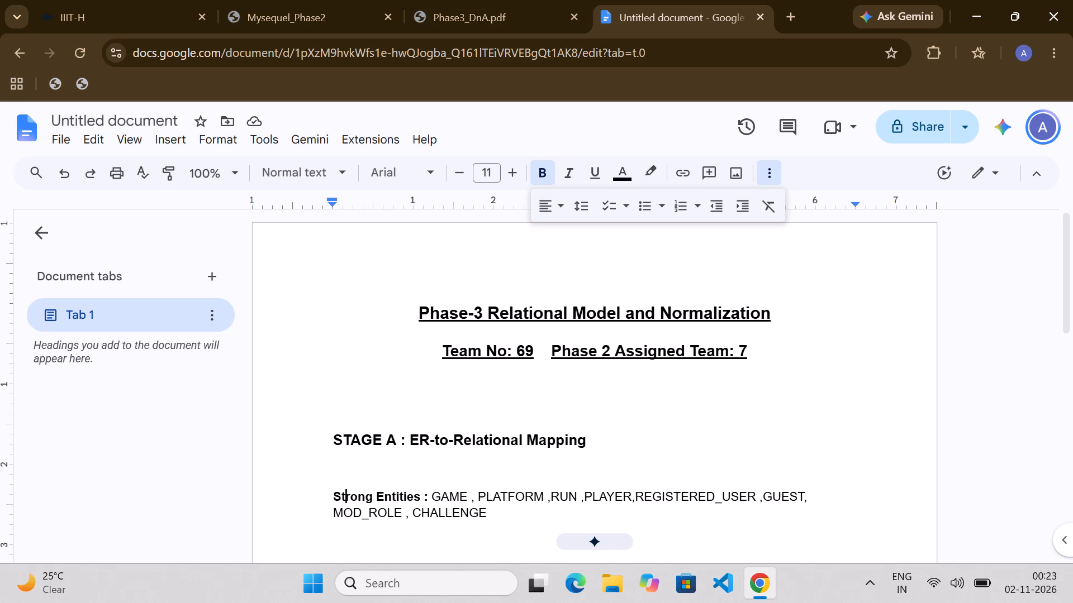
pyautogui.click(436, 489)
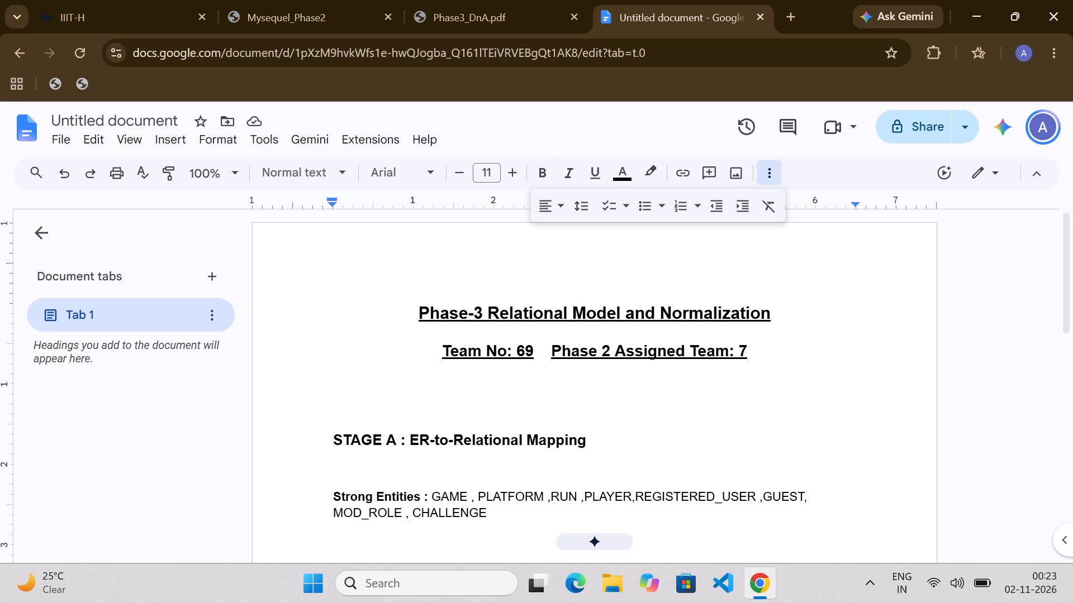
pyautogui.click(337, 497)
pyautogui.moveTo(335, 494); pyautogui.dragTo(415, 496)
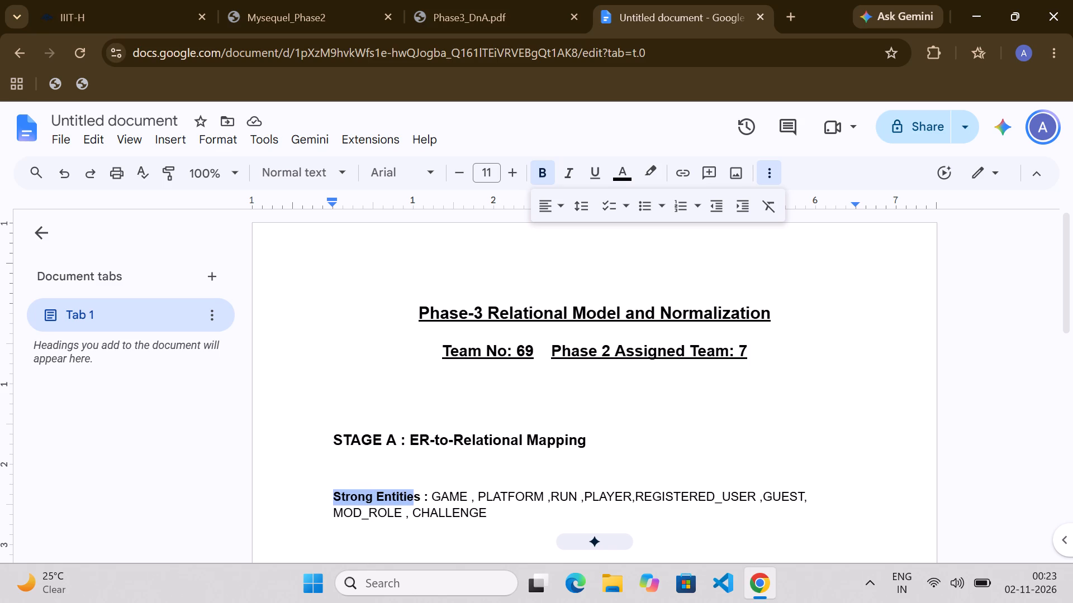
pyautogui.moveTo(415, 496); pyautogui.dragTo(428, 494)
pyautogui.click(509, 175)
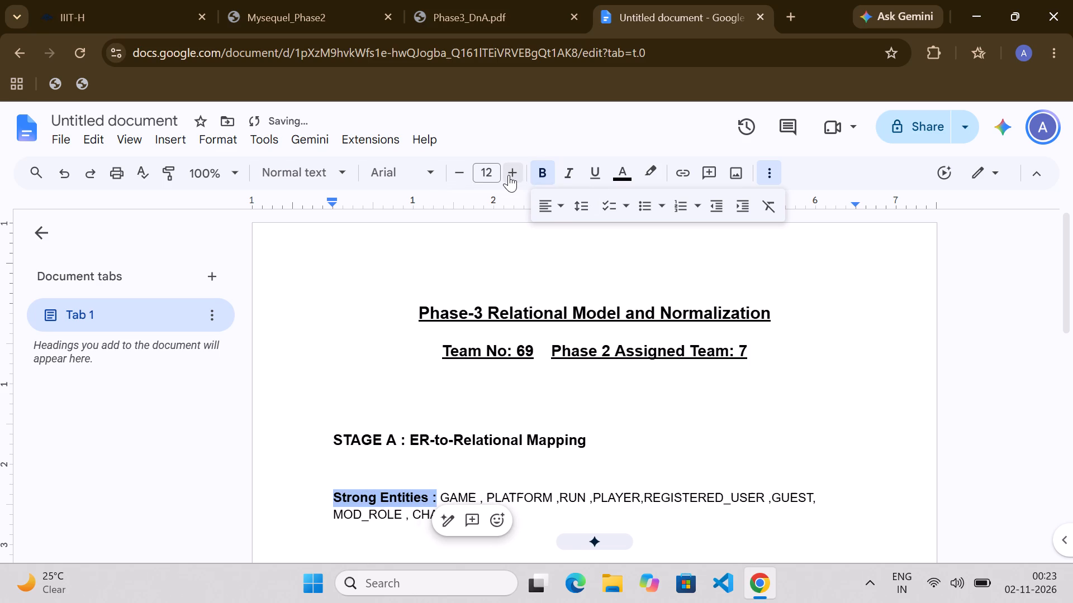
pyautogui.click(394, 489)
# Add the label "Weak Entities :" on the empty line below the Strong Entities list.
pyautogui.scroll(-1, 394, 489)
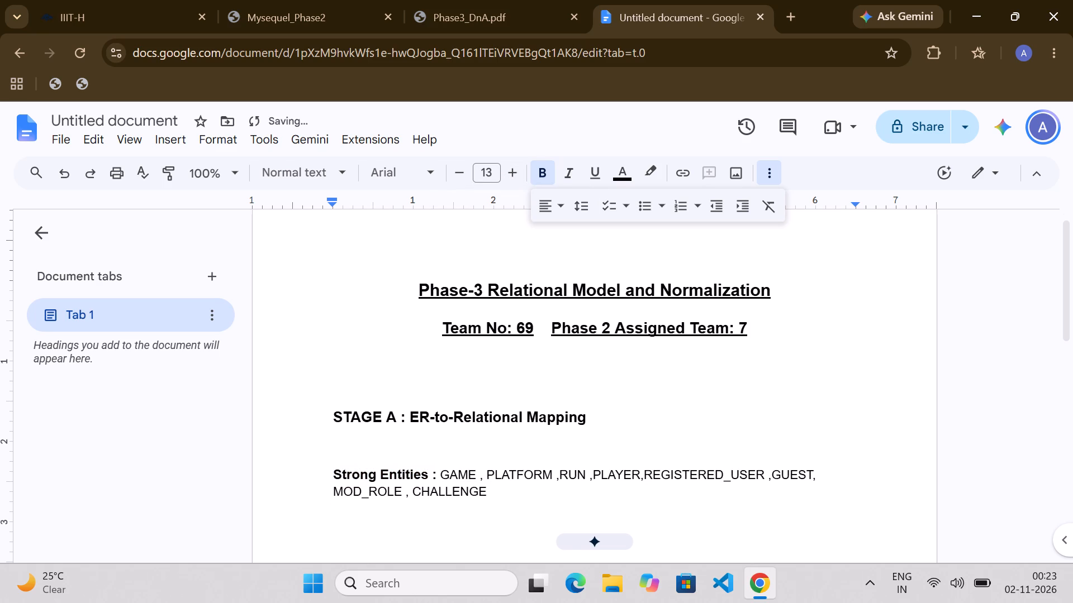
pyautogui.click(345, 523)
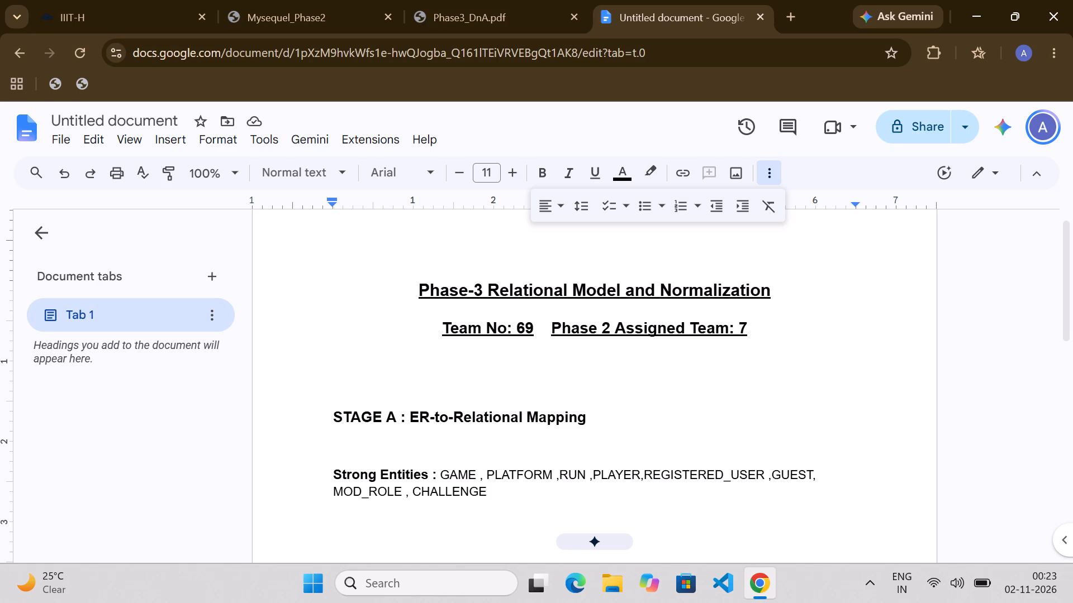
pyautogui.write('WEA')
pyautogui.write('K')
pyautogui.press('space')
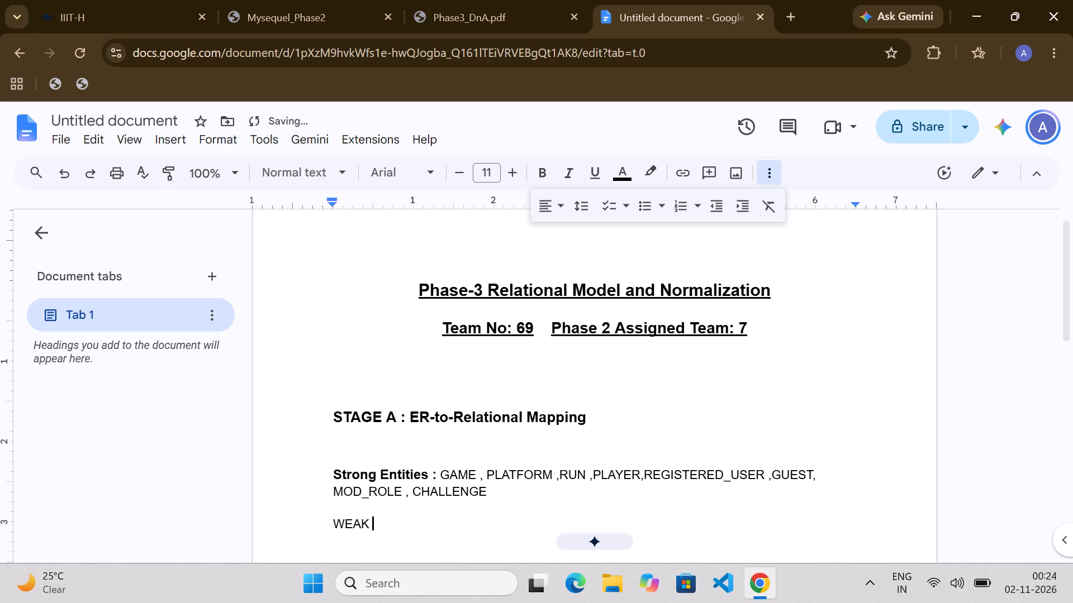
pyautogui.hotkey('shift', 'e')
pyautogui.press('BackSpace')
pyautogui.press('BackSpace')
pyautogui.press('BackSpace')
pyautogui.press('BackSpace')
pyautogui.press('BackSpace')
pyautogui.write('EA')
pyautogui.press('BackSpace')
pyautogui.press('BackSpace')
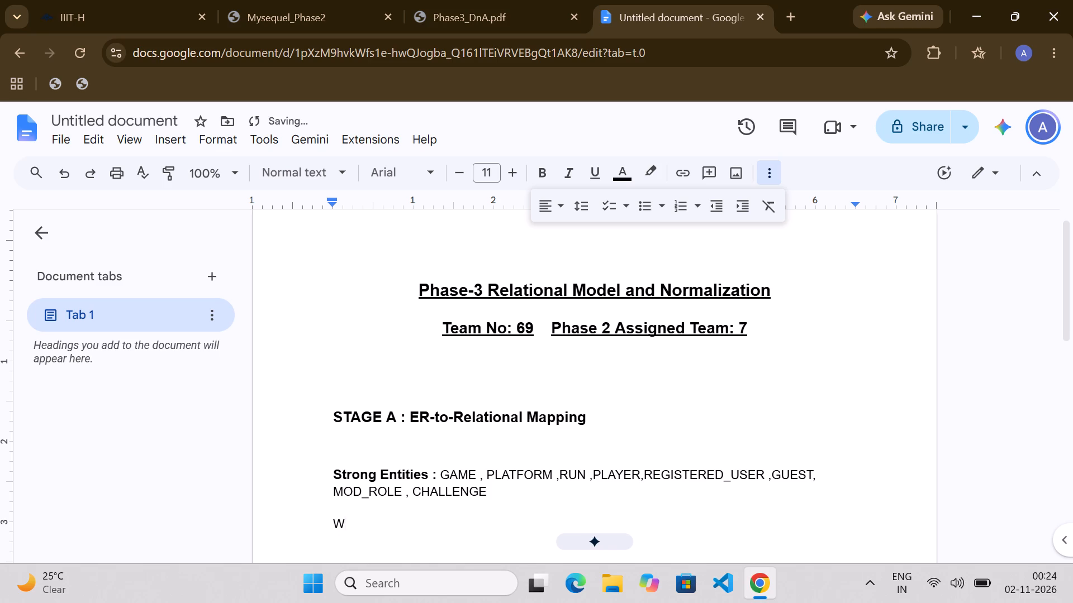
pyautogui.write('eak En')
pyautogui.write('tities')
pyautogui.press('space')
pyautogui.write(':')
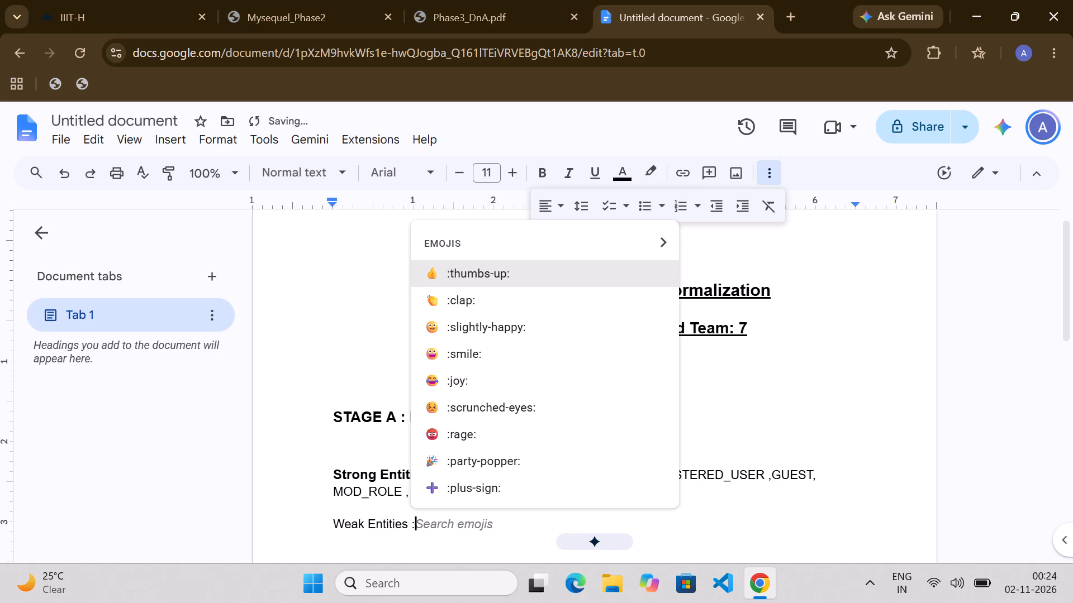
pyautogui.press('space')
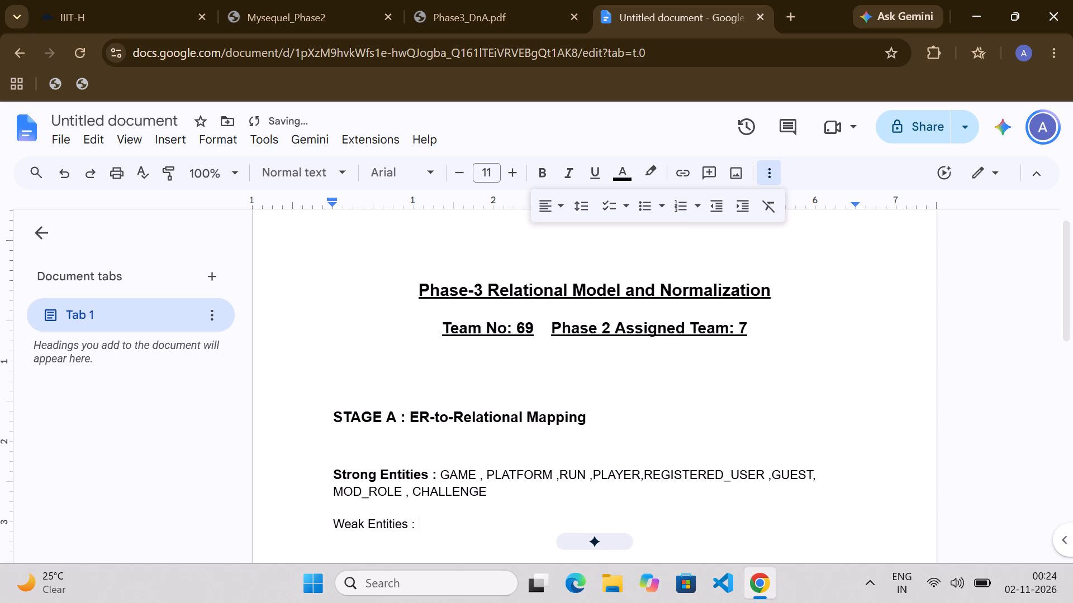
# Make the "Weak Entities :" label bold.
pyautogui.moveTo(335, 524); pyautogui.dragTo(415, 521)
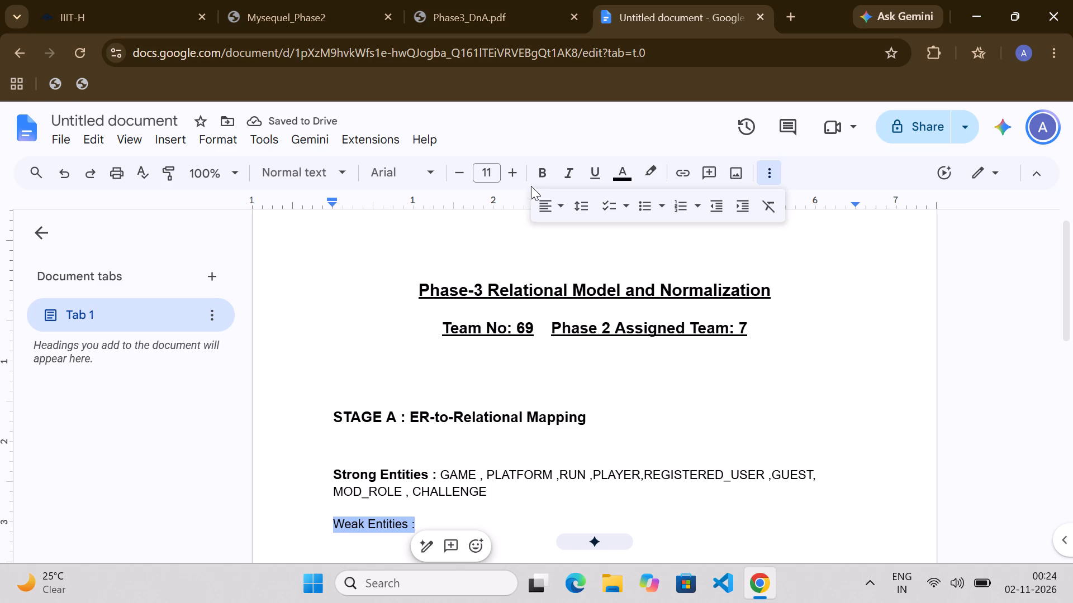
pyautogui.click(540, 175)
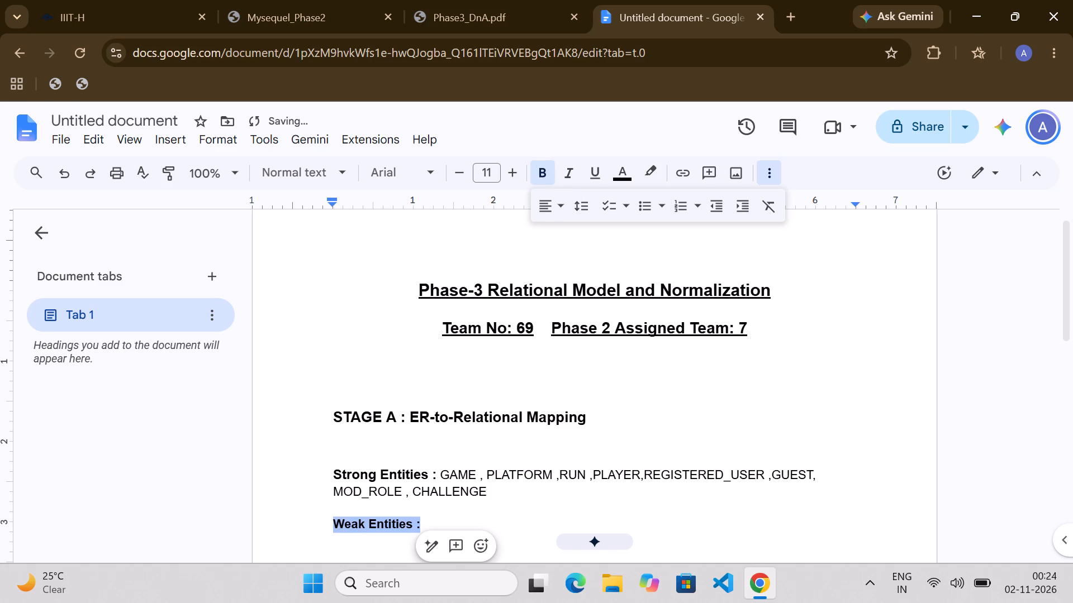
# List CATEGORY and CHALLENGE_ENTRY, separated by a comma, in regular weight after the Weak Entities label.
pyautogui.click(430, 519)
pyautogui.press('space')
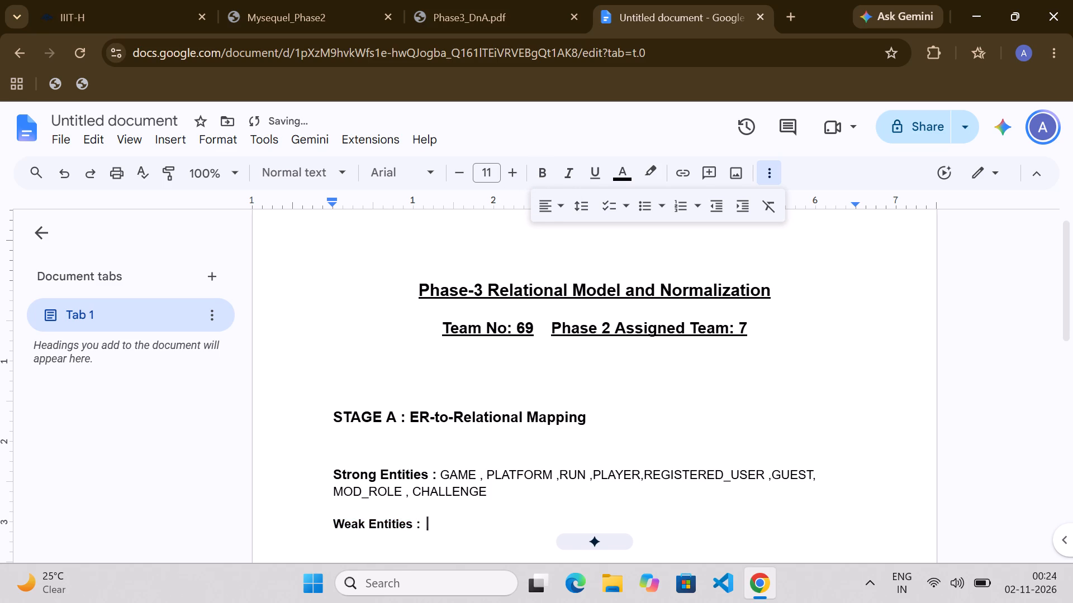
pyautogui.hotkey('shift', 'c')
pyautogui.write('ATEGORY')
pyautogui.press('space')
pyautogui.write(',')
pyautogui.press('space')
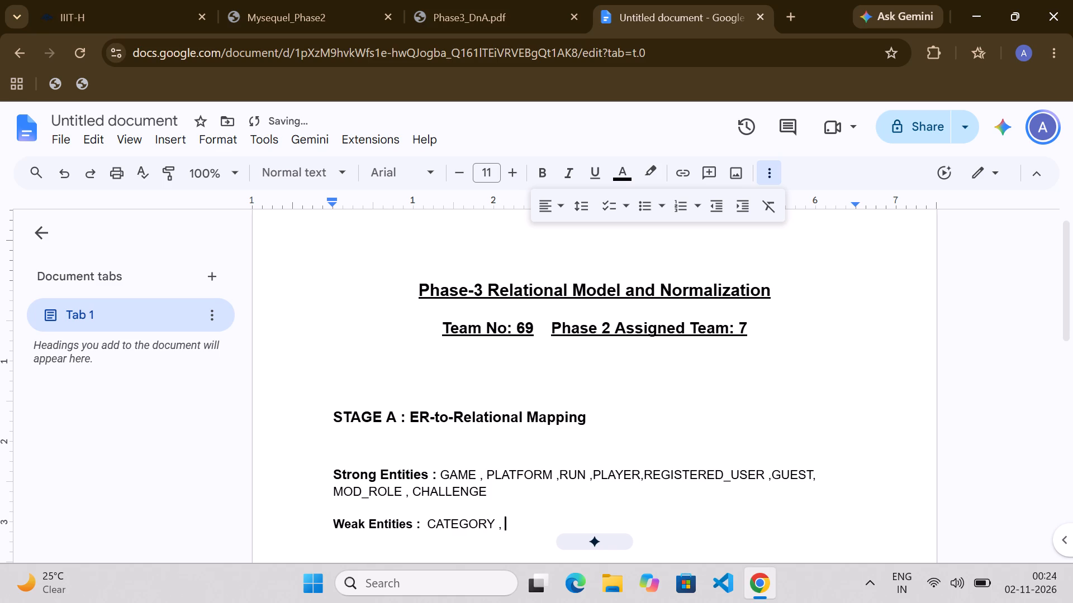
pyautogui.write('CHALLE')
pyautogui.write('NGE-')
pyautogui.press('BackSpace')
pyautogui.hotkey('shift', '_')
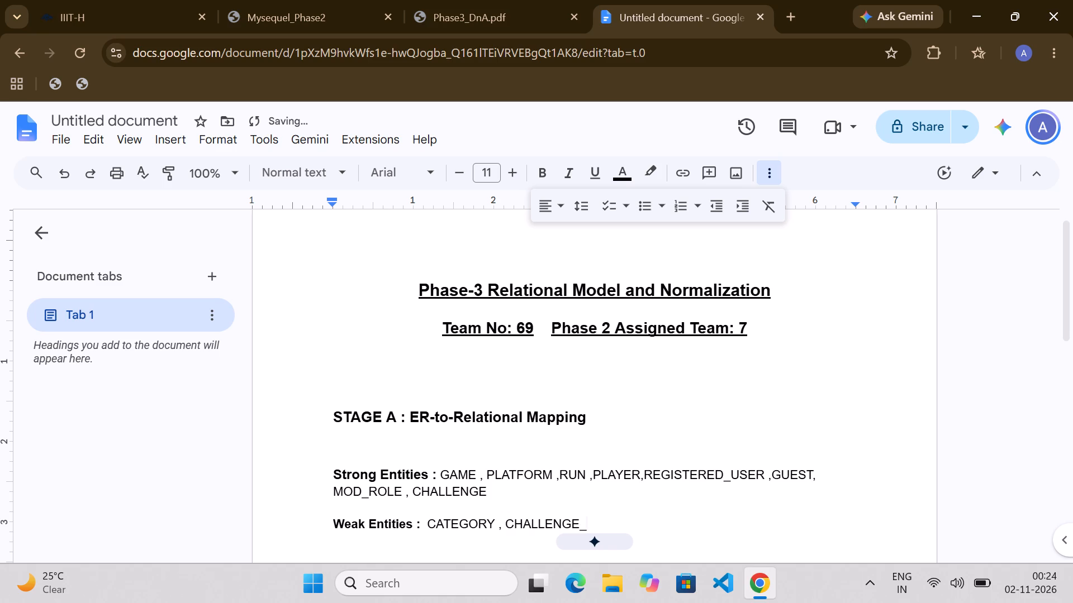
pyautogui.hotkey('shift', 'e')
pyautogui.press('BackSpace')
pyautogui.write('ENTRY')
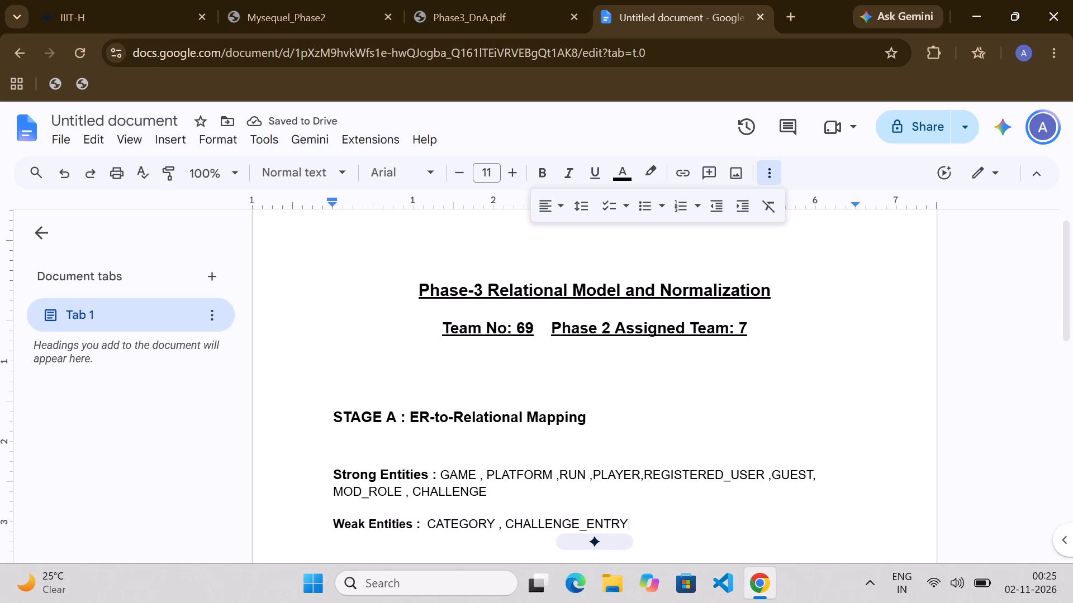
# Add two line breaks below the Weak Entities list.
pyautogui.hotkey('shift', 'Return')
pyautogui.hotkey('shift', 'Return')
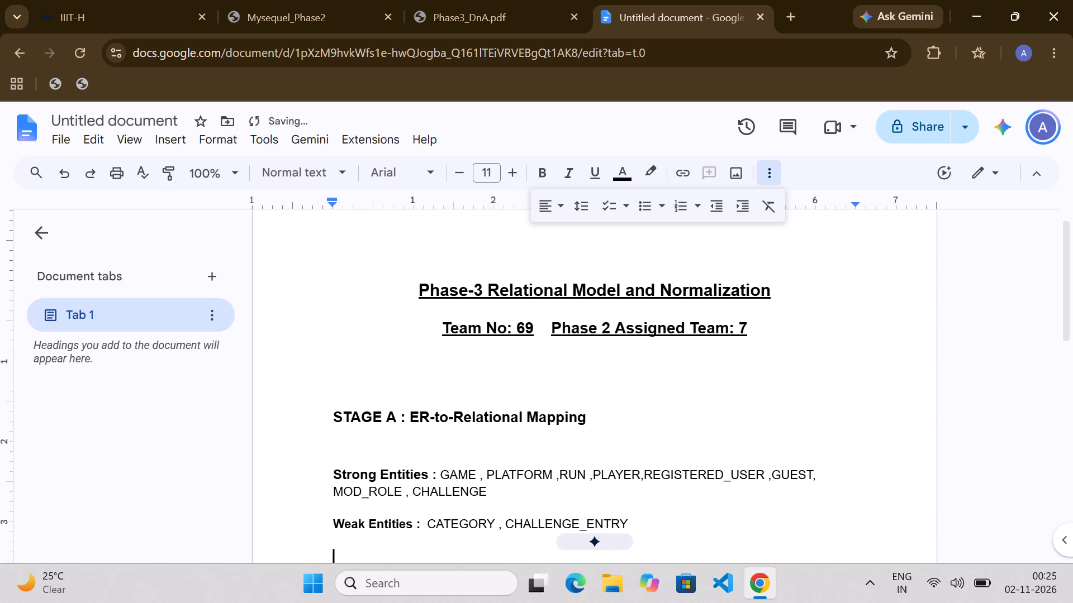
# Compare the font sizes of the Strong Entities and Weak Entities labels and their lists.
pyautogui.scroll(-1, 477, 491)
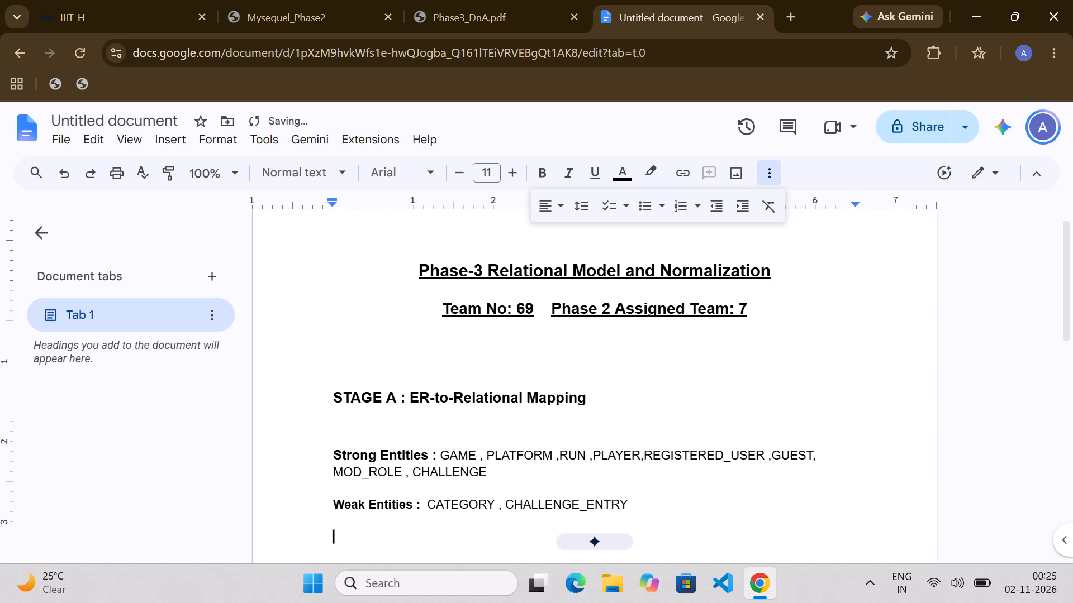
pyautogui.scroll(-1, 477, 491)
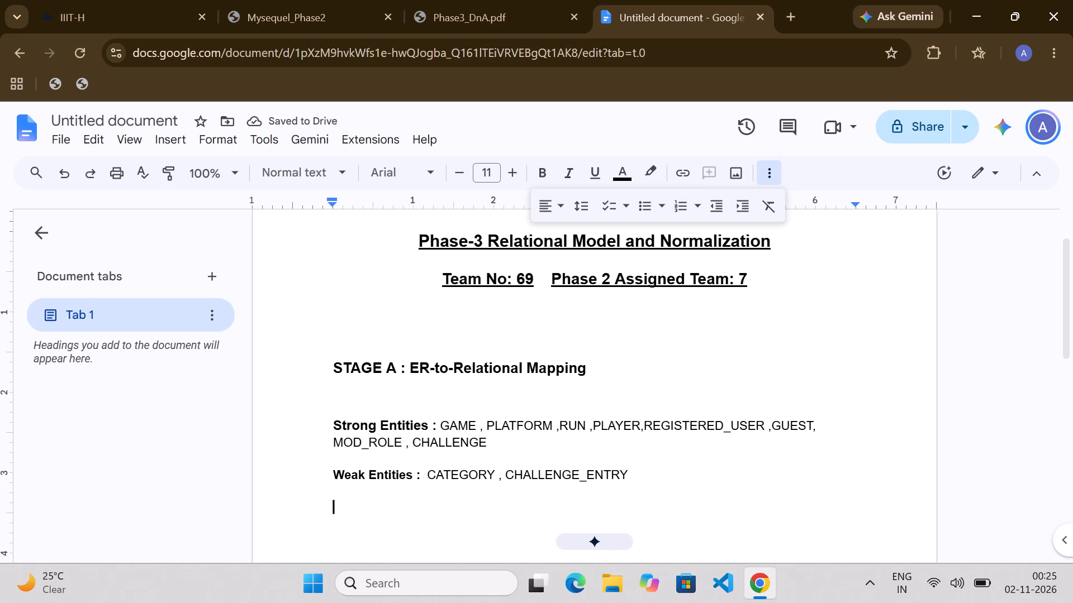
pyautogui.click(453, 478)
pyautogui.click(458, 425)
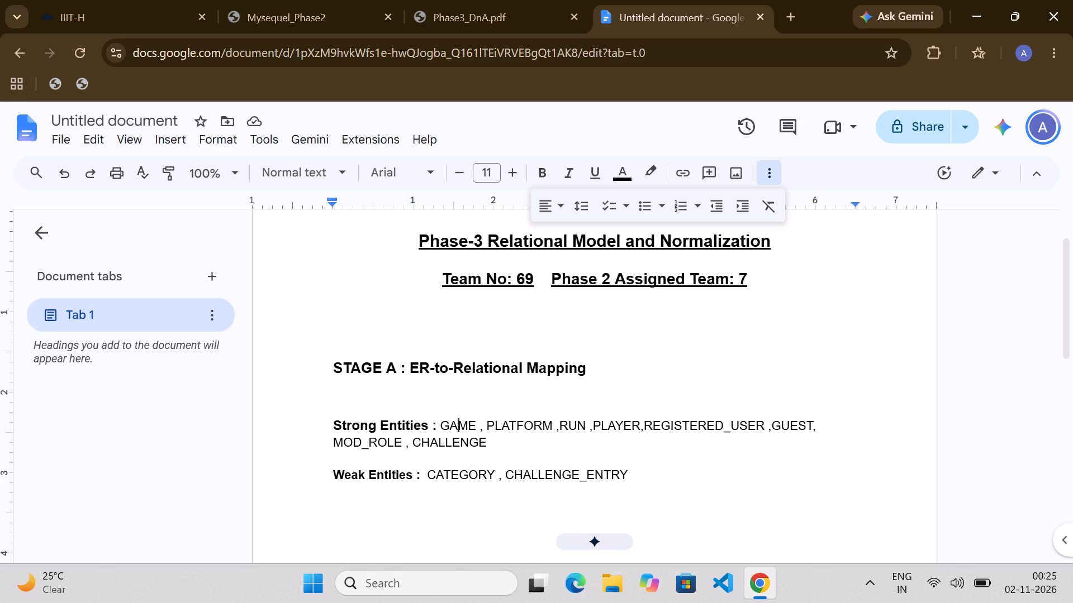
pyautogui.click(460, 478)
pyautogui.click(390, 475)
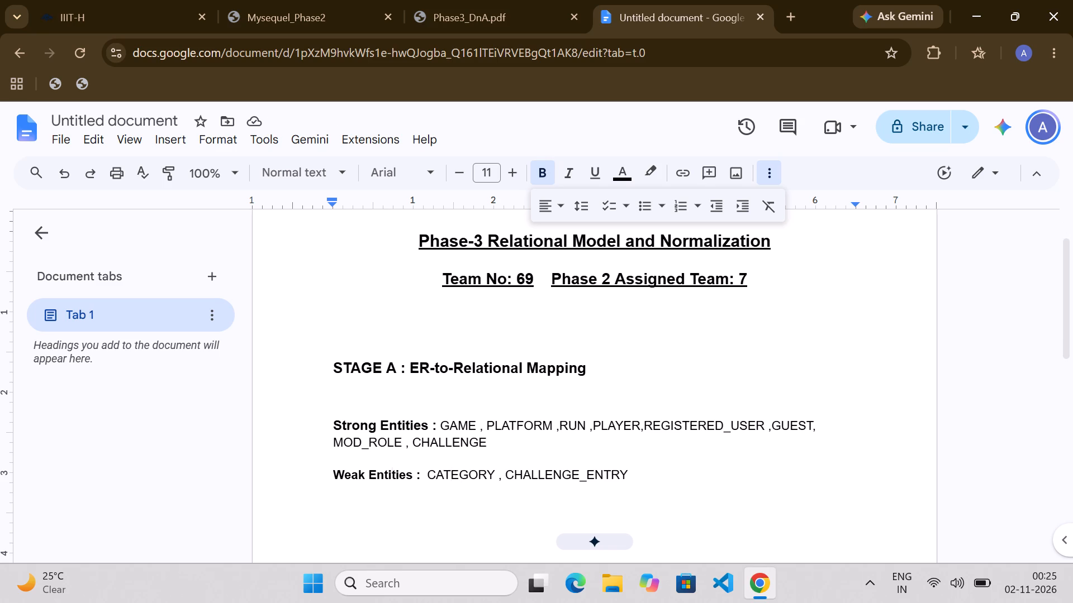
pyautogui.click(351, 429)
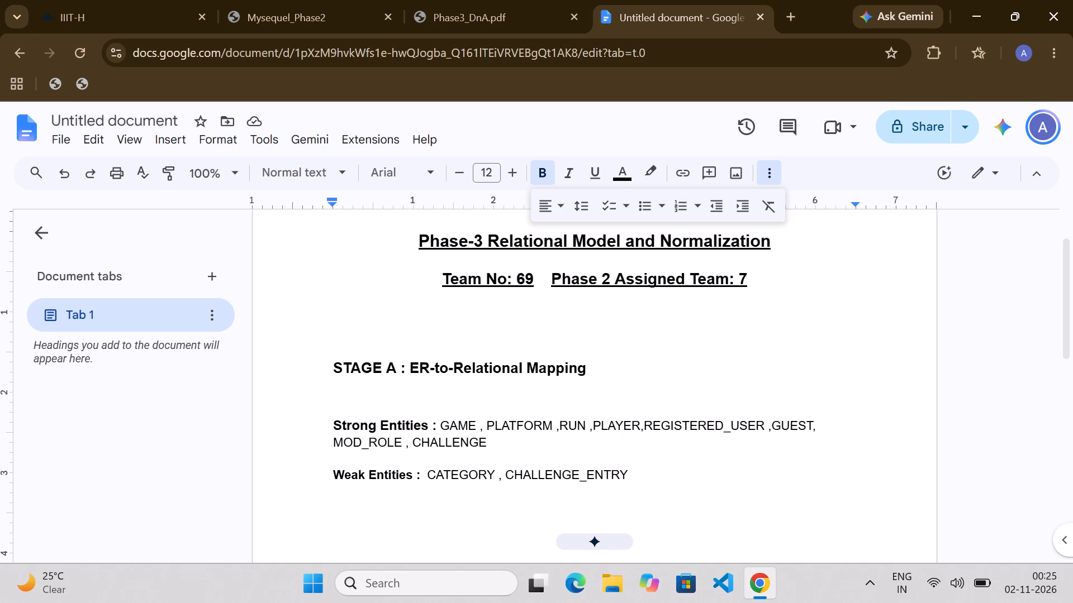
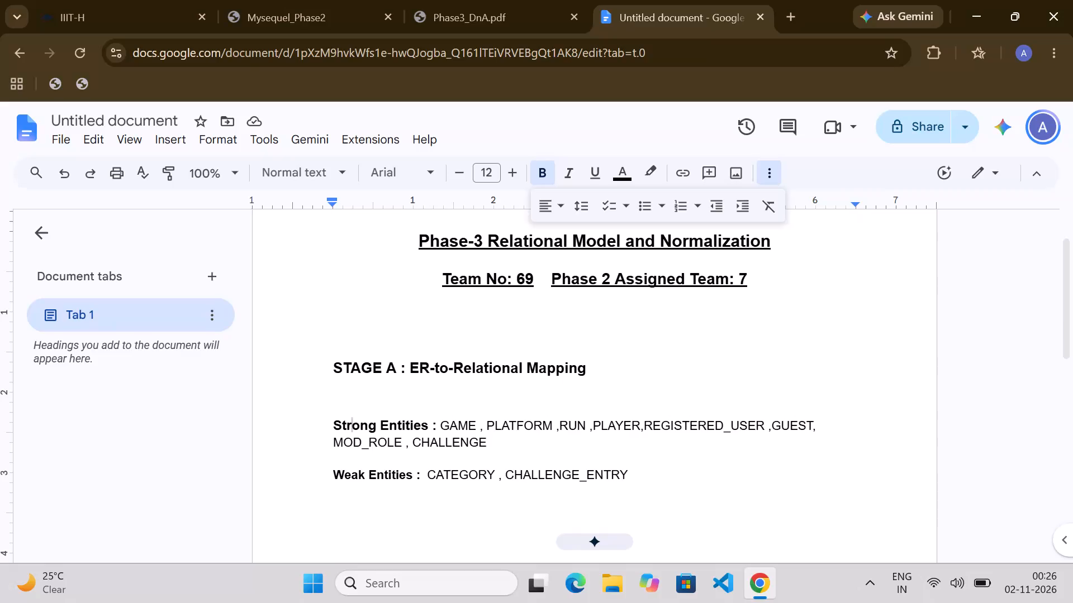
# Set the "Weak Entities :" label's font size to 12 and check it against the Strong Entities label.
pyautogui.moveTo(332, 469); pyautogui.dragTo(420, 476)
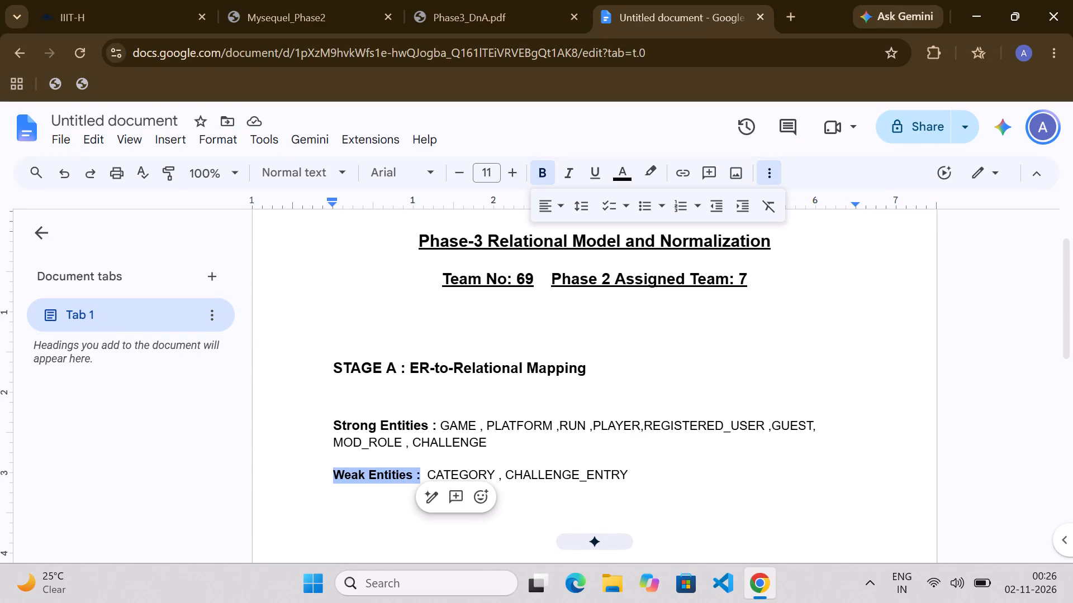
pyautogui.click(508, 180)
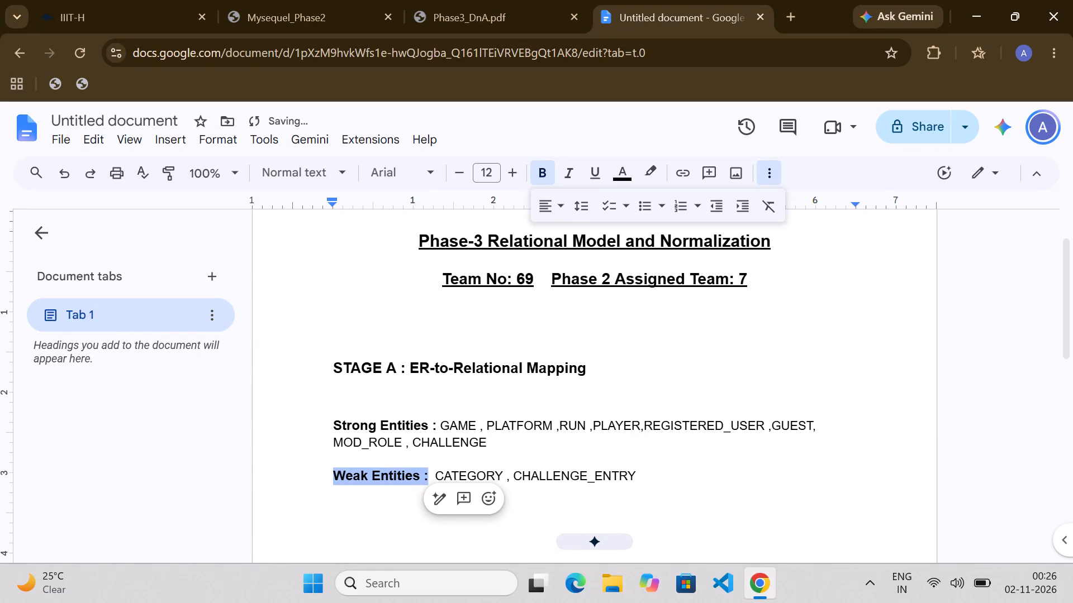
pyautogui.click(371, 425)
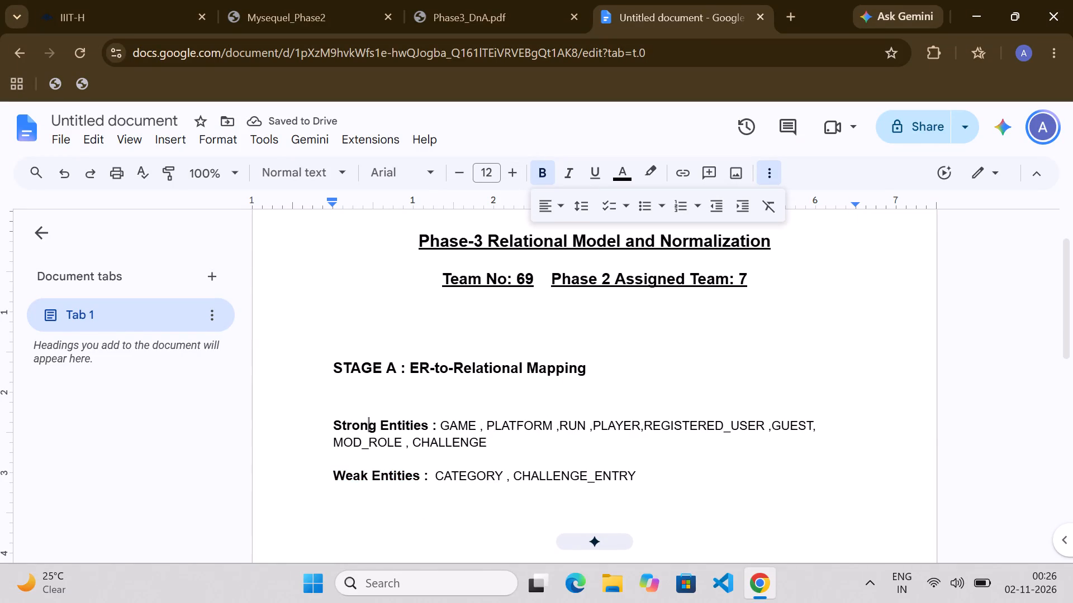
pyautogui.click(371, 471)
# Add two line breaks after CHALLENGE_ENTRY at the end of the Weak Entities list.
pyautogui.click(682, 474)
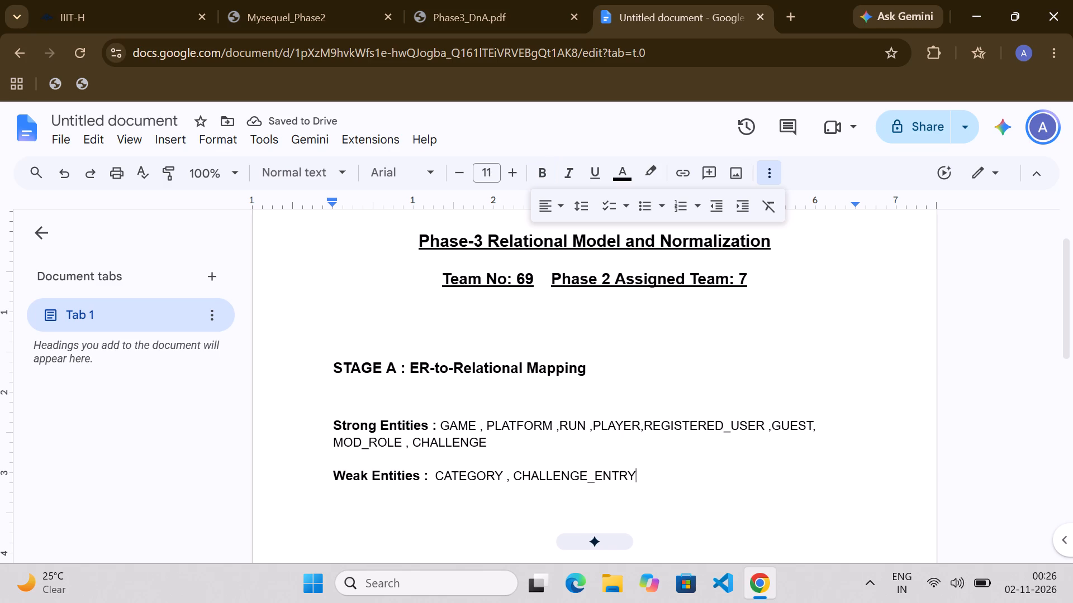
pyautogui.hotkey('shift', 'Return')
pyautogui.hotkey('shift', 'Return')
# Switch to Phase3_DnA.pdf and read the Stage A requirements on mapping strong entities, weak entities, relationships and multi-valued attributes.
pyautogui.click(553, 1)
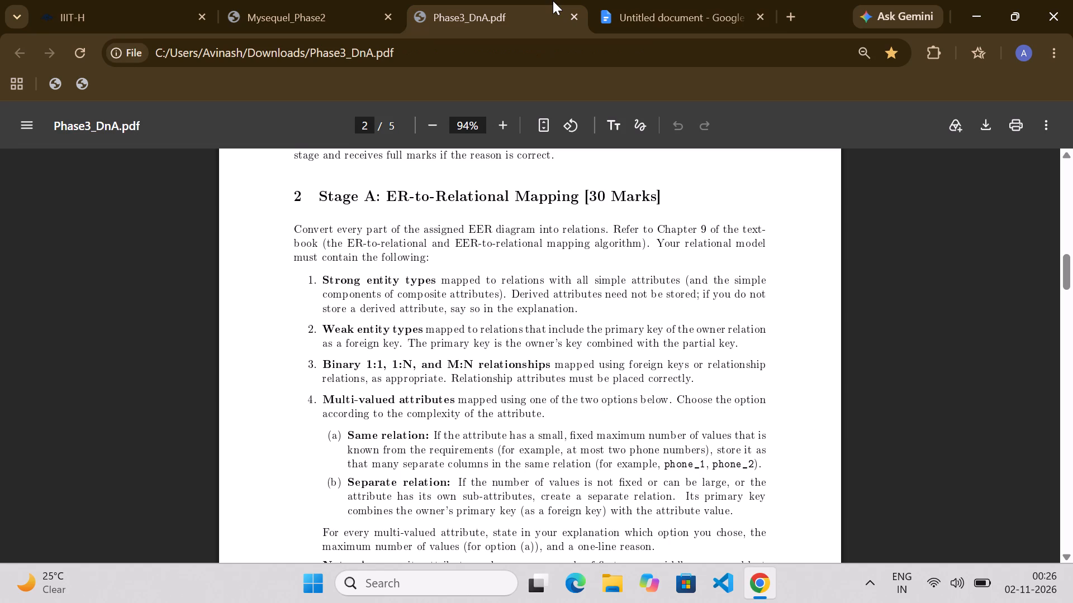
pyautogui.scroll(-1, 410, 275)
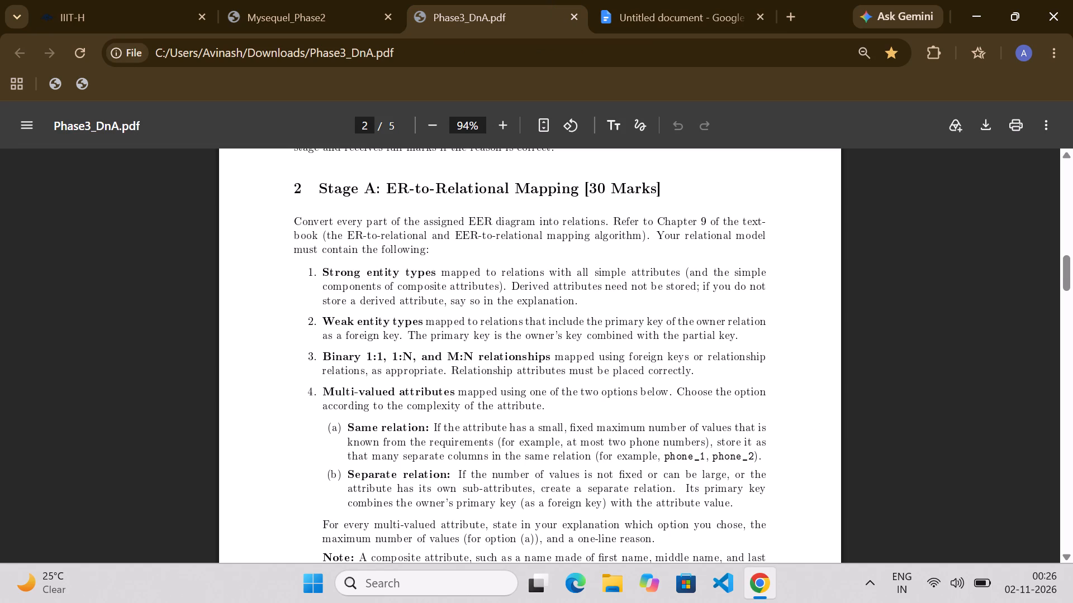
pyautogui.tripleClick(406, 313)
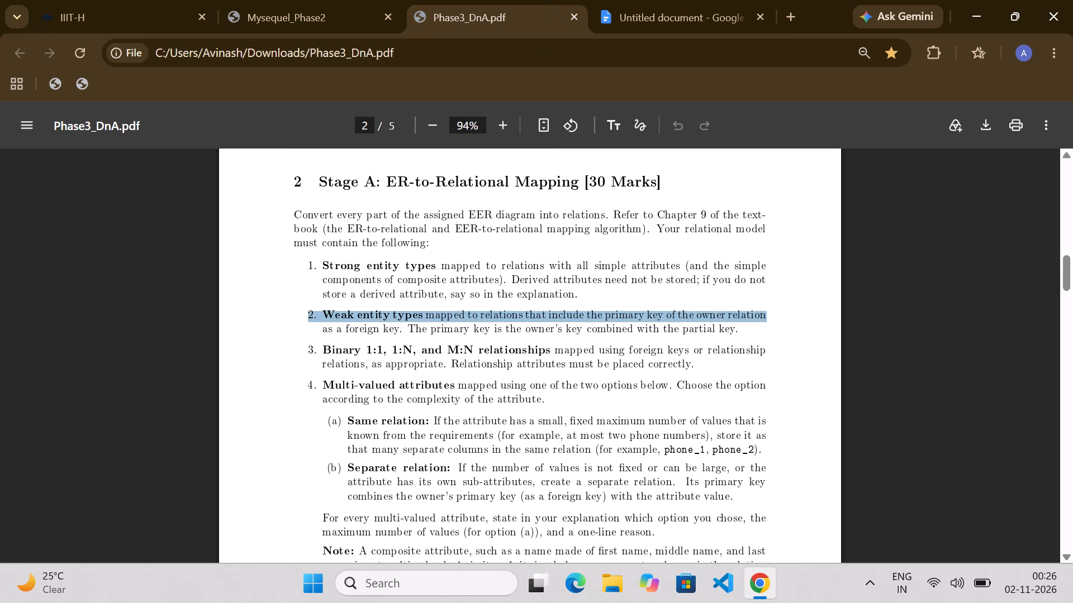
pyautogui.click(449, 307)
pyautogui.scroll(-1, 449, 307)
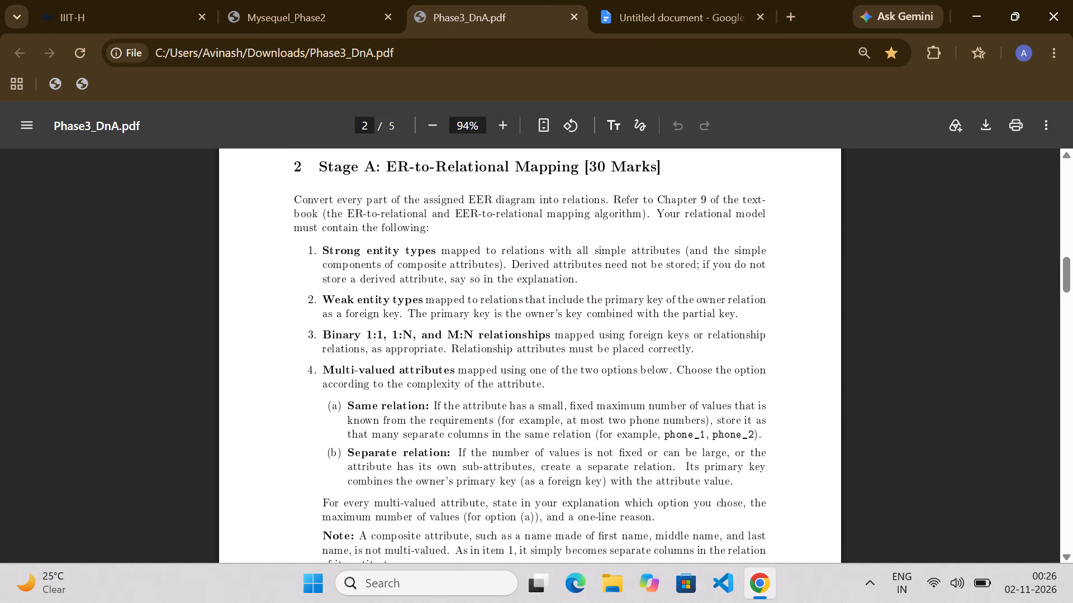
pyautogui.scroll(-1, 449, 307)
# Back in the untitled document, enter the label "Strong Entity Type :" on the new line below the Weak Entities list.
pyautogui.click(611, 24)
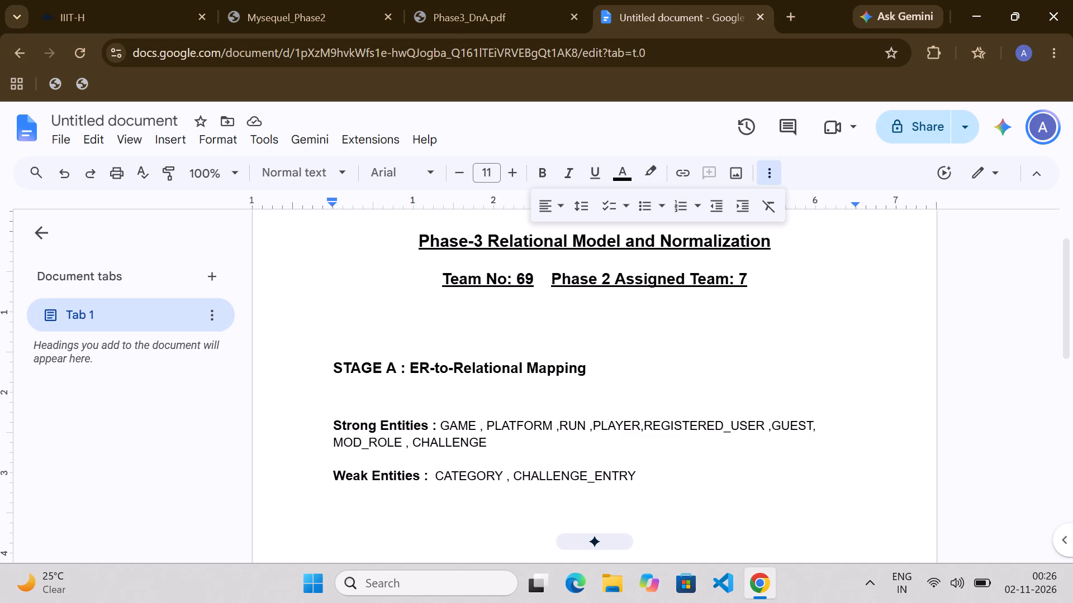
pyautogui.hotkey('shift', 's')
pyautogui.press('BackSpace')
pyautogui.write('STRONG')
pyautogui.press('space')
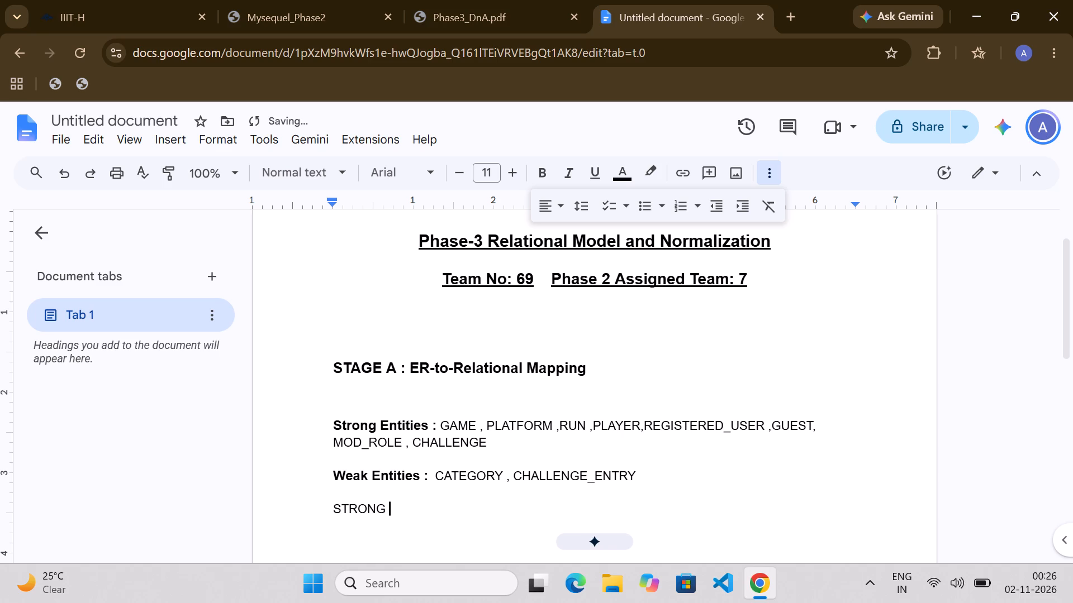
pyautogui.press('e')
pyautogui.press('n')
pyautogui.press('BackSpace')
pyautogui.press('BackSpace')
pyautogui.press('BackSpace')
pyautogui.press('BackSpace')
pyautogui.press('BackSpace')
pyautogui.press('BackSpace')
pyautogui.press('BackSpace')
pyautogui.press('BackSpace')
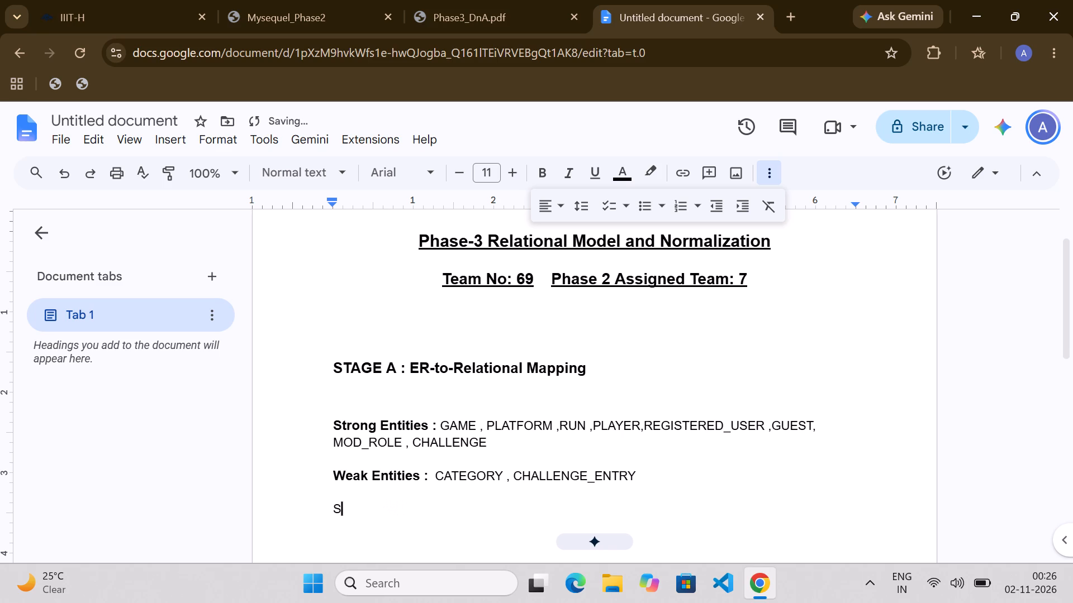
pyautogui.write('trong En')
pyautogui.write('tit')
pyautogui.write('ies')
pyautogui.press('space')
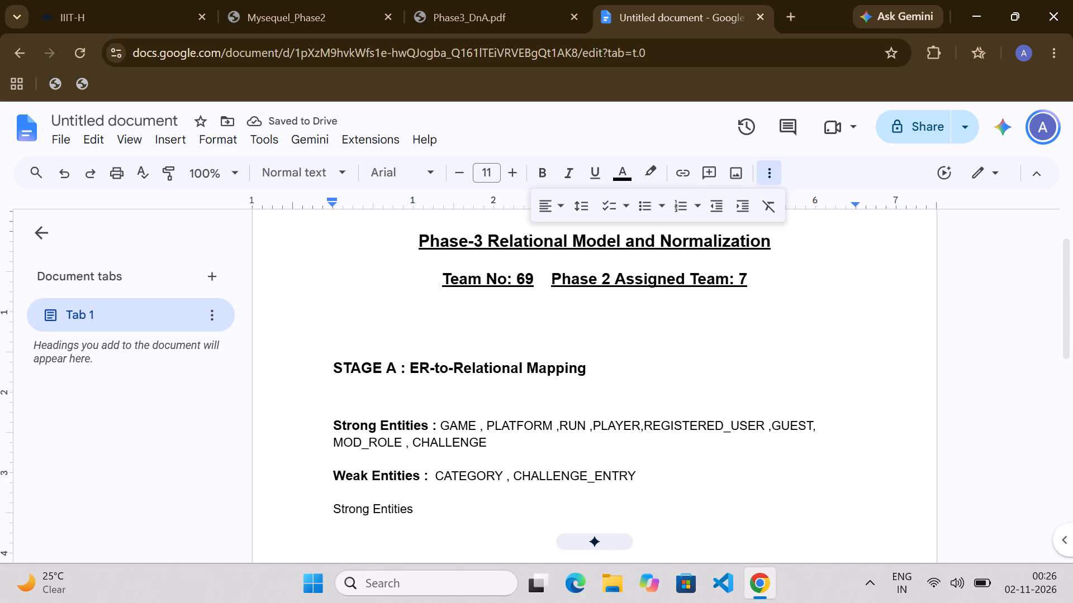
pyautogui.press('BackSpace')
pyautogui.press('BackSpace')
pyautogui.press('BackSpace')
pyautogui.press('BackSpace')
pyautogui.write('y')
pyautogui.press('space')
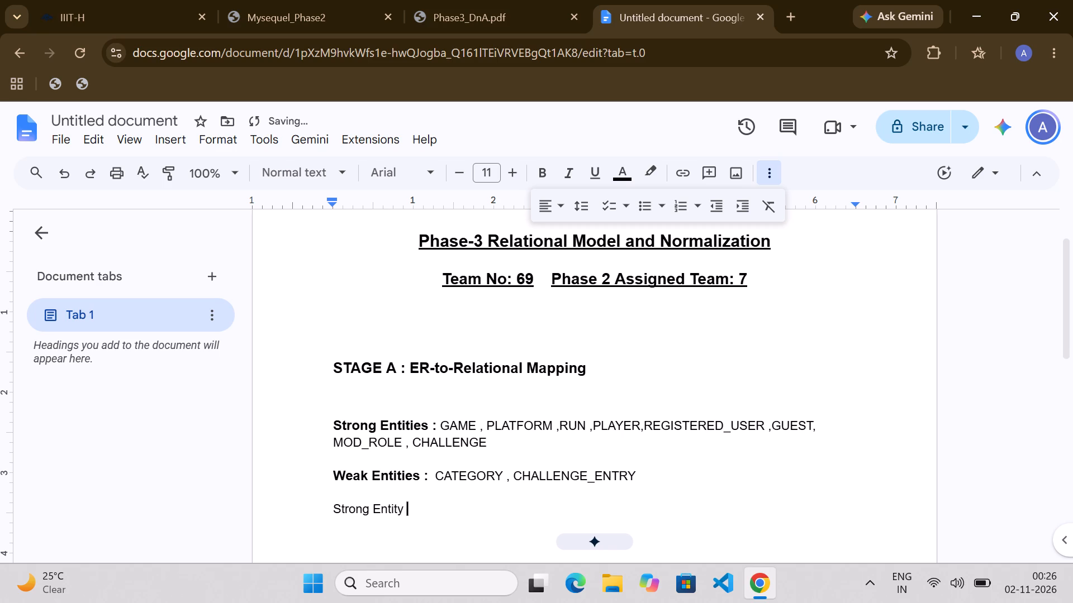
pyautogui.write('Type')
pyautogui.press('space')
pyautogui.write(':')
pyautogui.press('space')
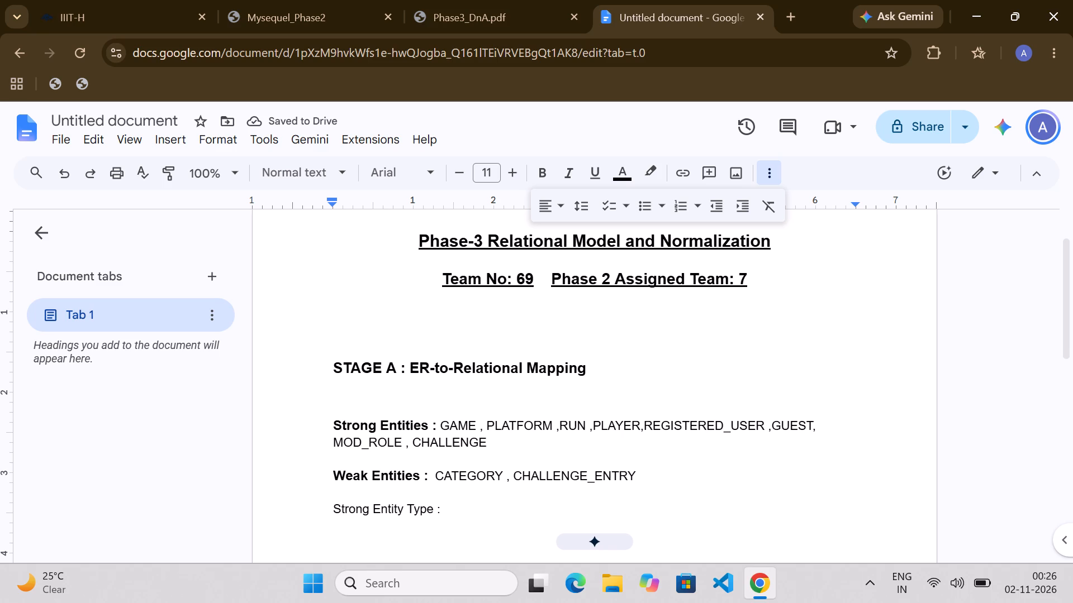
# Make the "Strong Entity Type :" label bold at font size 12, and add a space after it.
pyautogui.moveTo(329, 503); pyautogui.dragTo(441, 506)
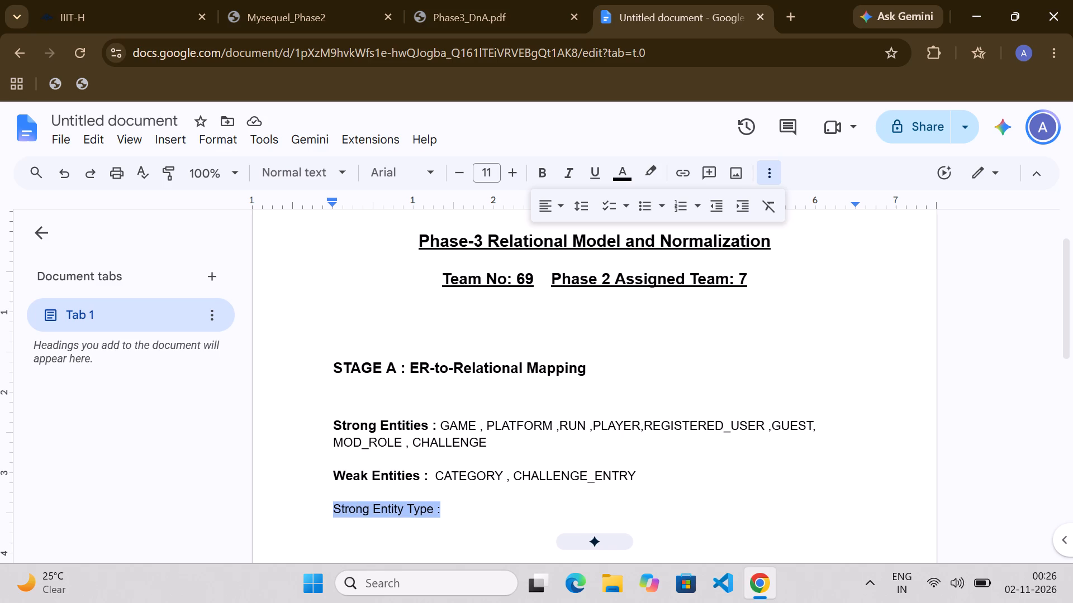
pyautogui.moveTo(441, 506); pyautogui.dragTo(440, 506)
pyautogui.click(518, 175)
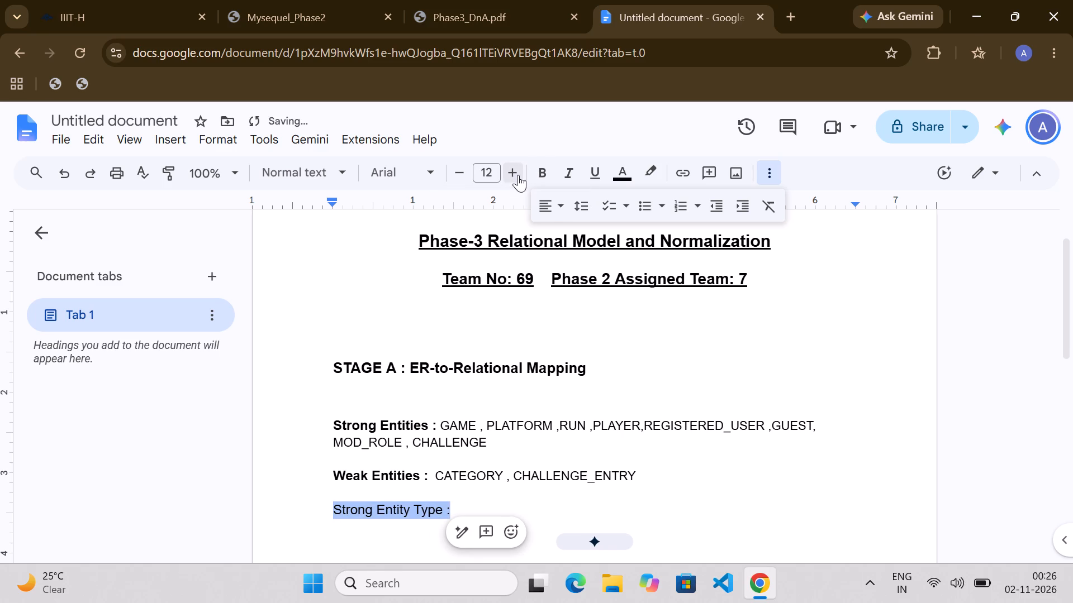
pyautogui.click(518, 175)
pyautogui.click(541, 176)
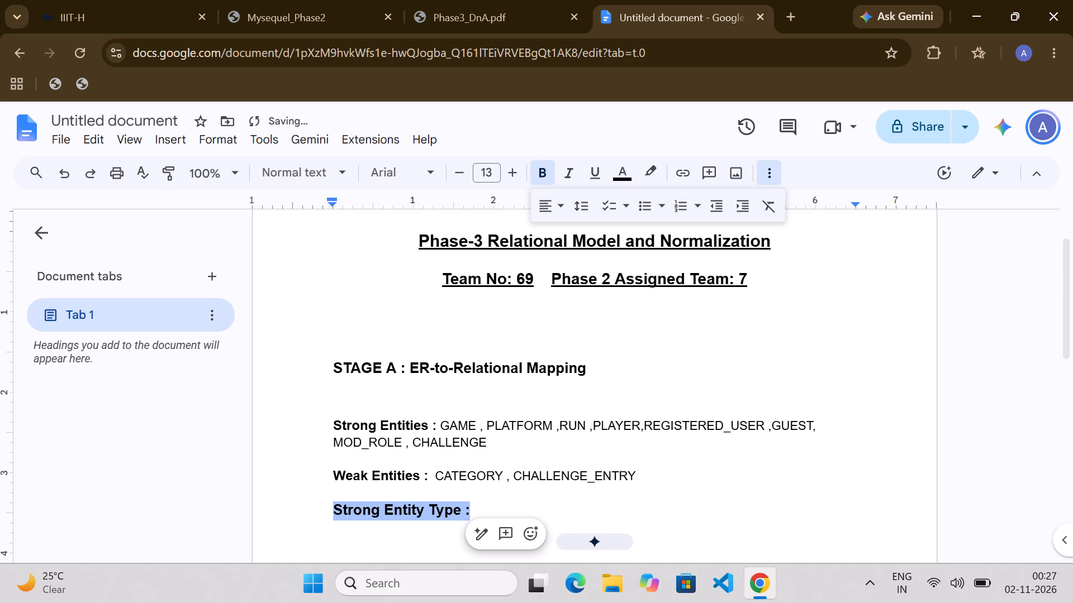
pyautogui.click(459, 181)
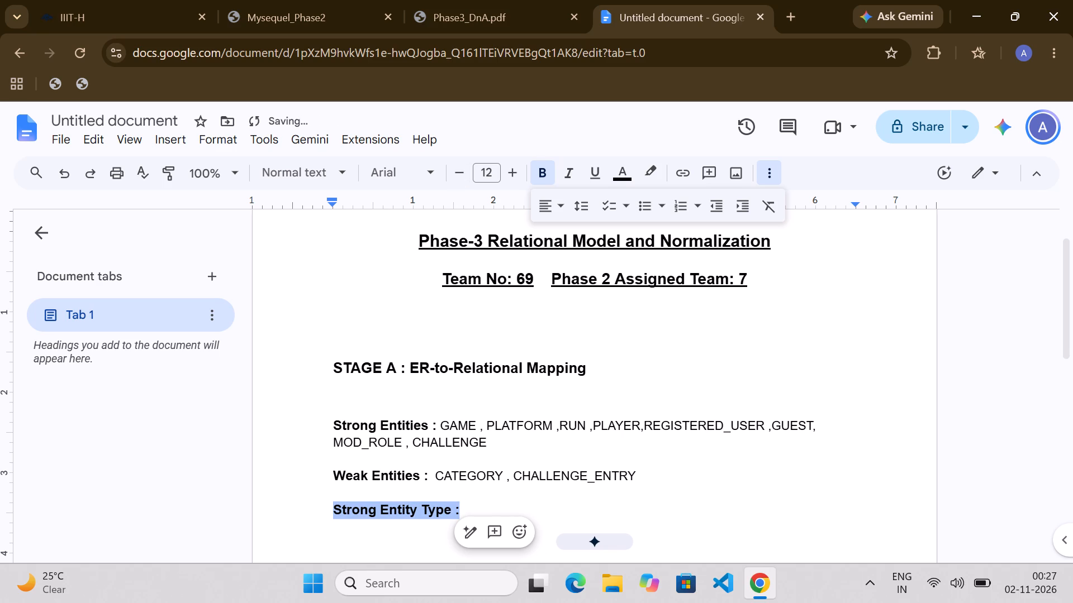
pyautogui.click(467, 509)
pyautogui.press('space')
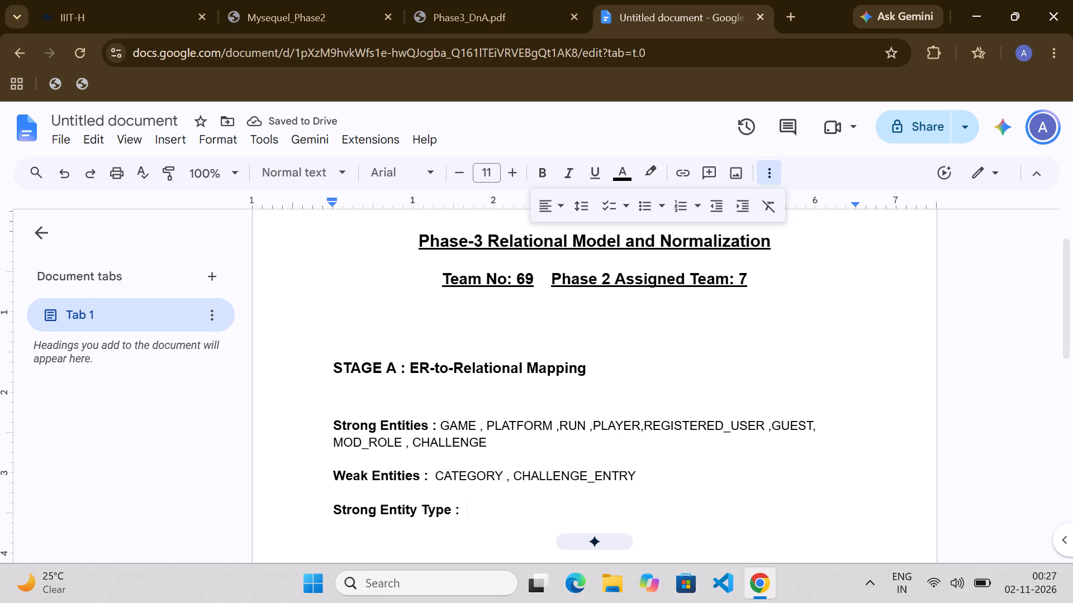
# Compare the font formatting of the Weak Entities and Strong Entity Type labels.
pyautogui.click(348, 475)
pyautogui.click(345, 510)
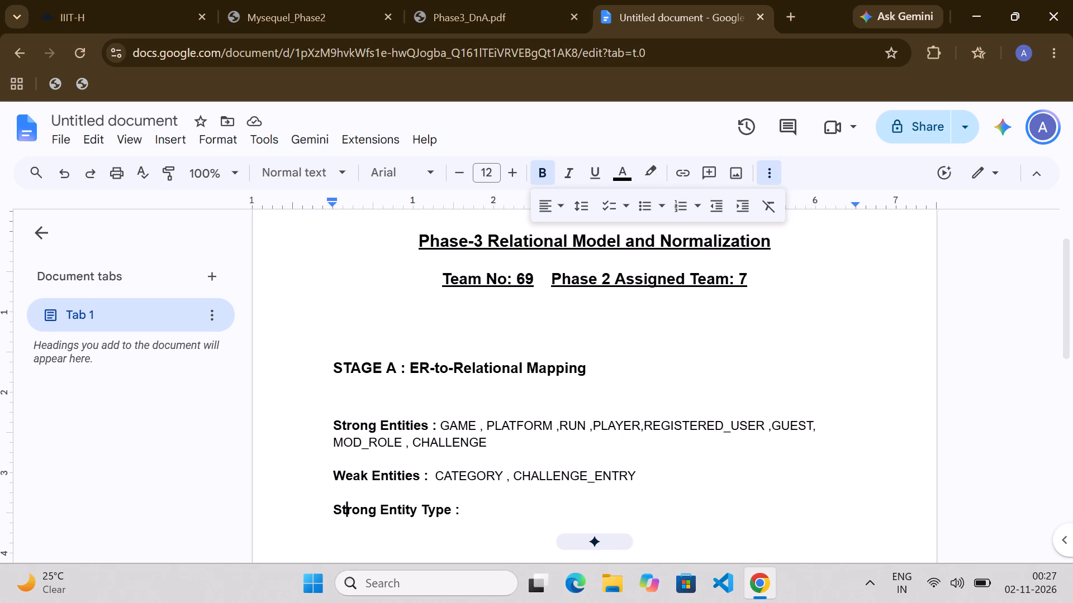
pyautogui.click(346, 466)
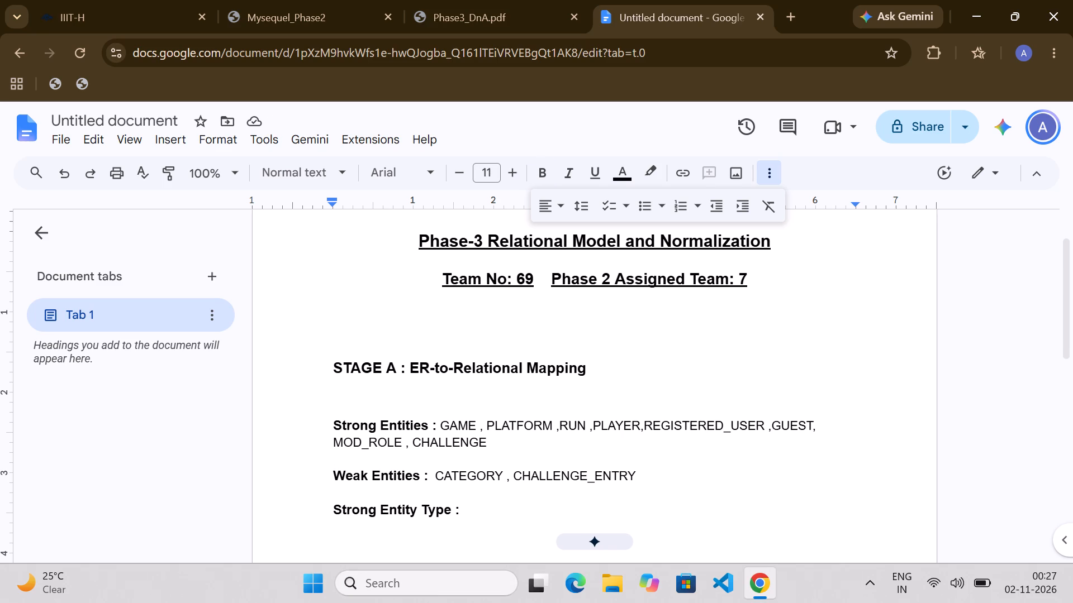
pyautogui.click(344, 475)
pyautogui.click(349, 504)
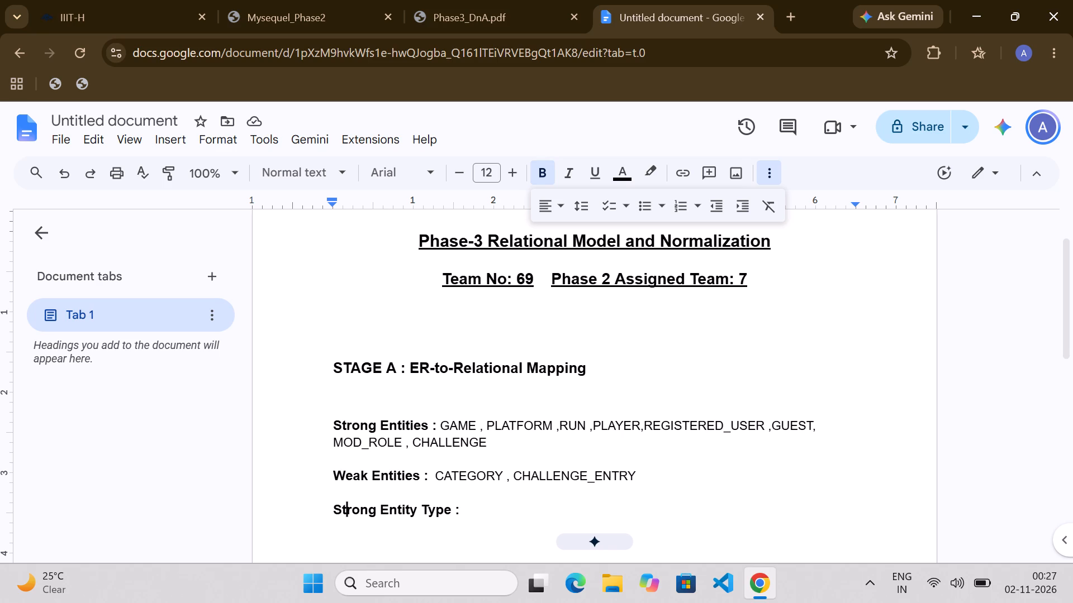
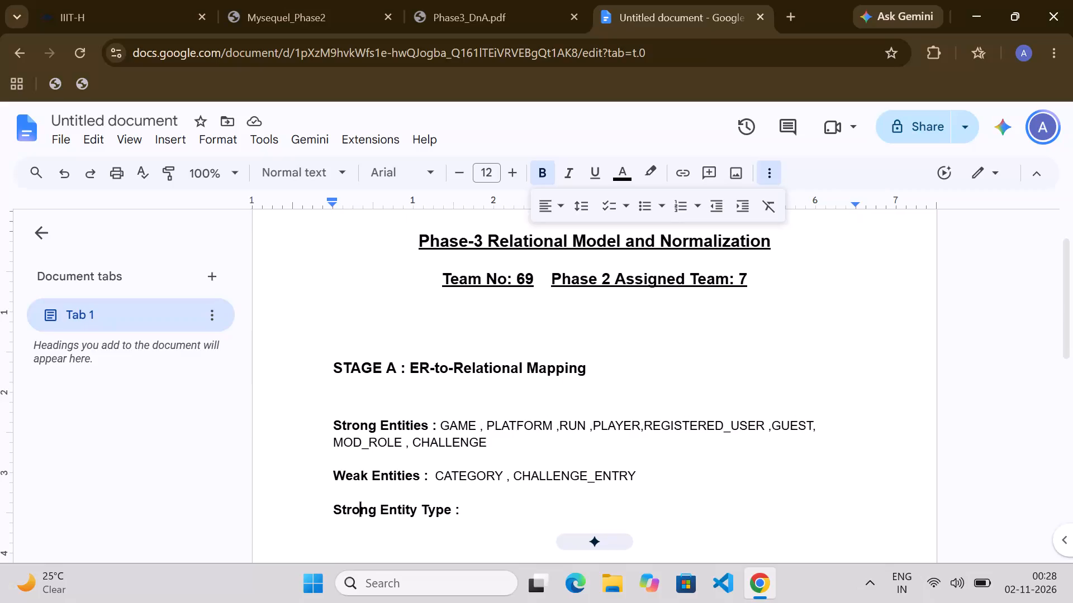
# Place the text cursor at the end of the "Strong Entity Type :" label, ready to continue that section.
pyautogui.press('Right')
pyautogui.press('Right')
pyautogui.press('Right')
pyautogui.press('Right')
pyautogui.press('Right')
pyautogui.press('Right')
pyautogui.scroll(-1, 471, 523)
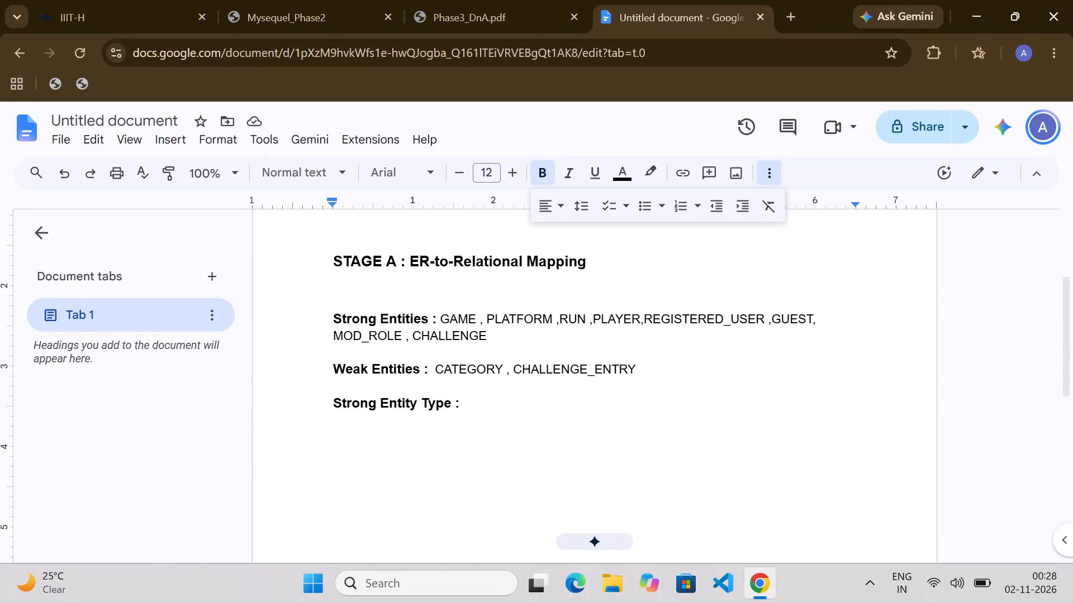
pyautogui.scroll(-1, 471, 523)
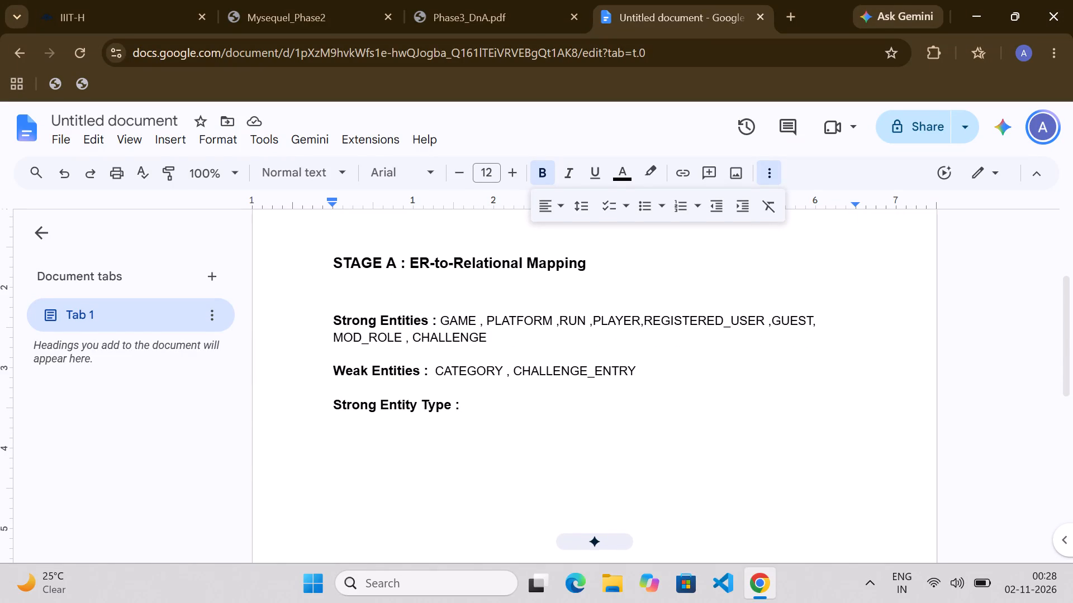
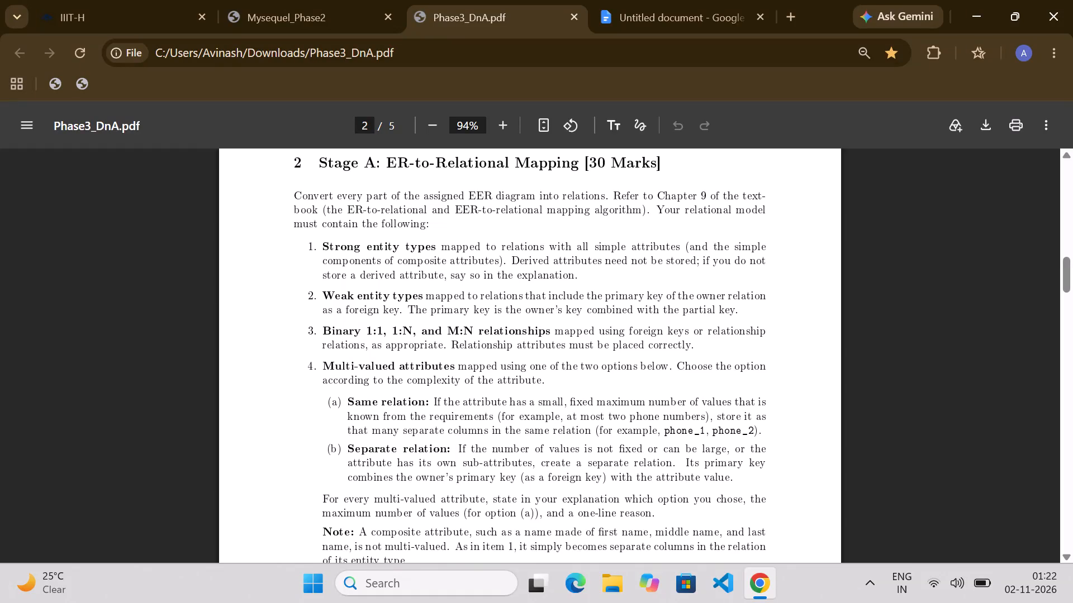
# Capture a screenshot of item 1, Strong entity types, from the Stage A section of Phase3_DnA.pdf.
pyautogui.moveTo(297, 233); pyautogui.dragTo(800, 294)
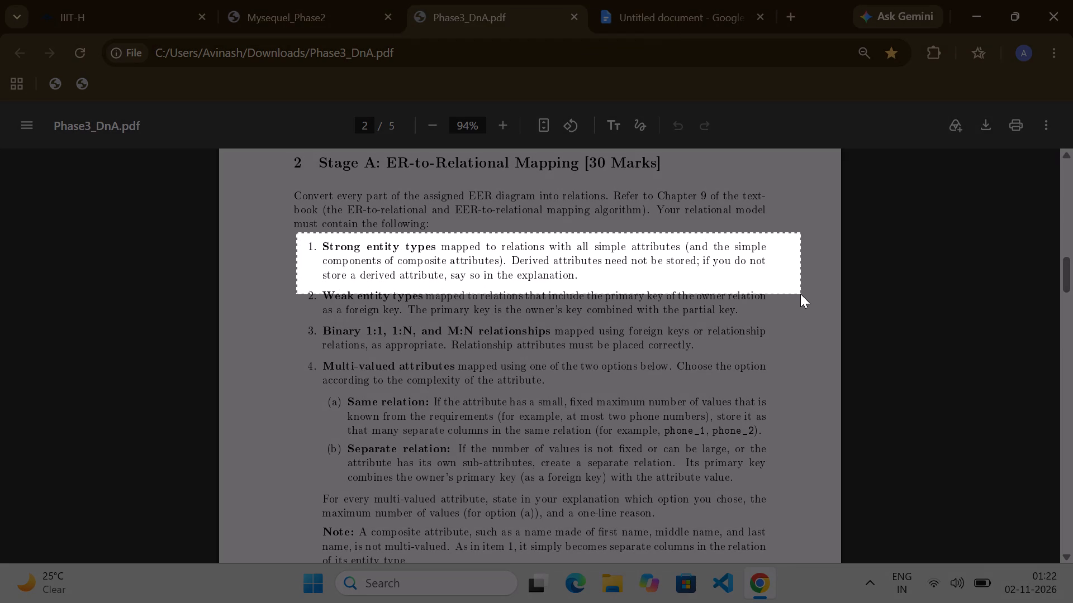
pyautogui.moveTo(800, 294); pyautogui.dragTo(775, 284)
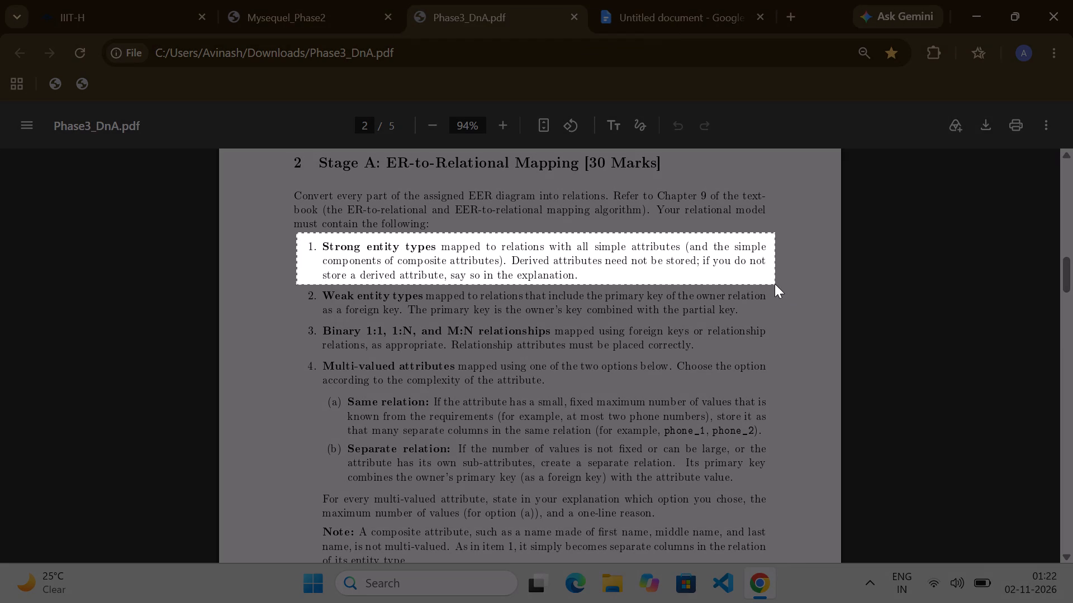
pyautogui.moveTo(775, 284); pyautogui.dragTo(776, 283)
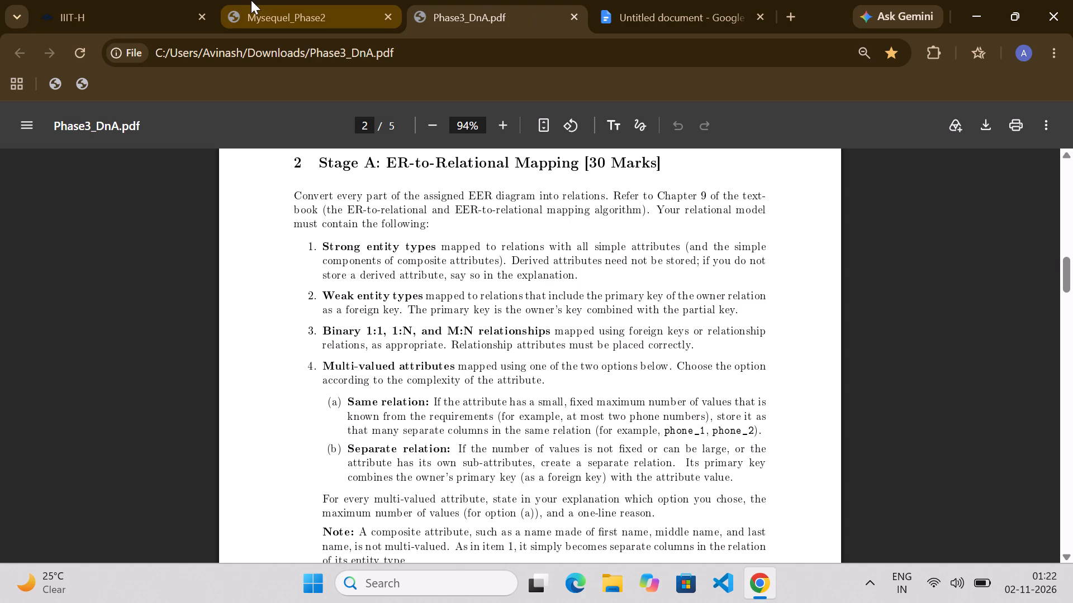
pyautogui.click(177, 7)
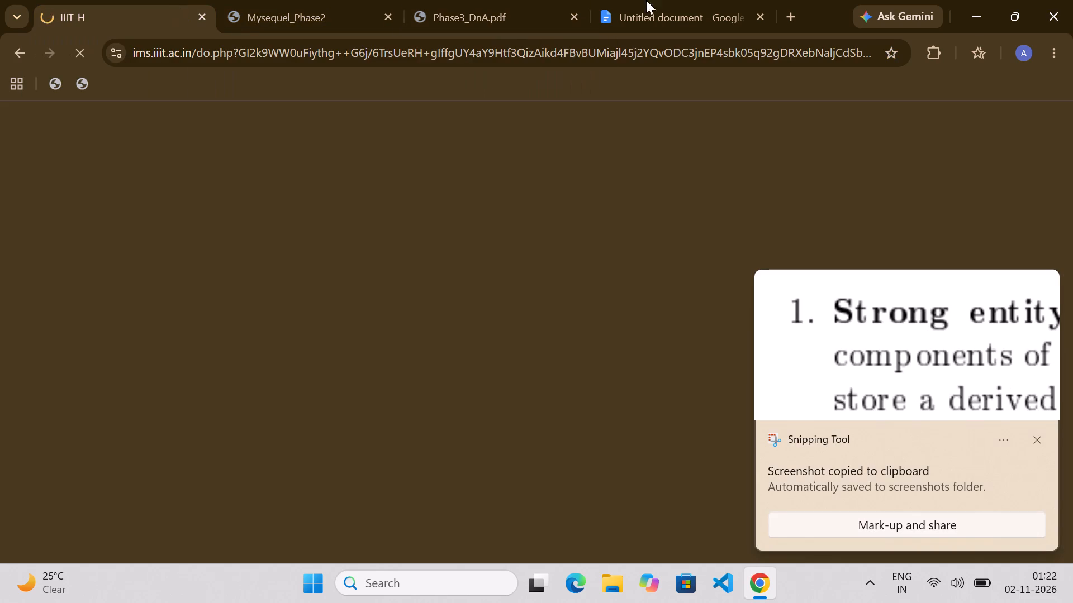
pyautogui.click(789, 5)
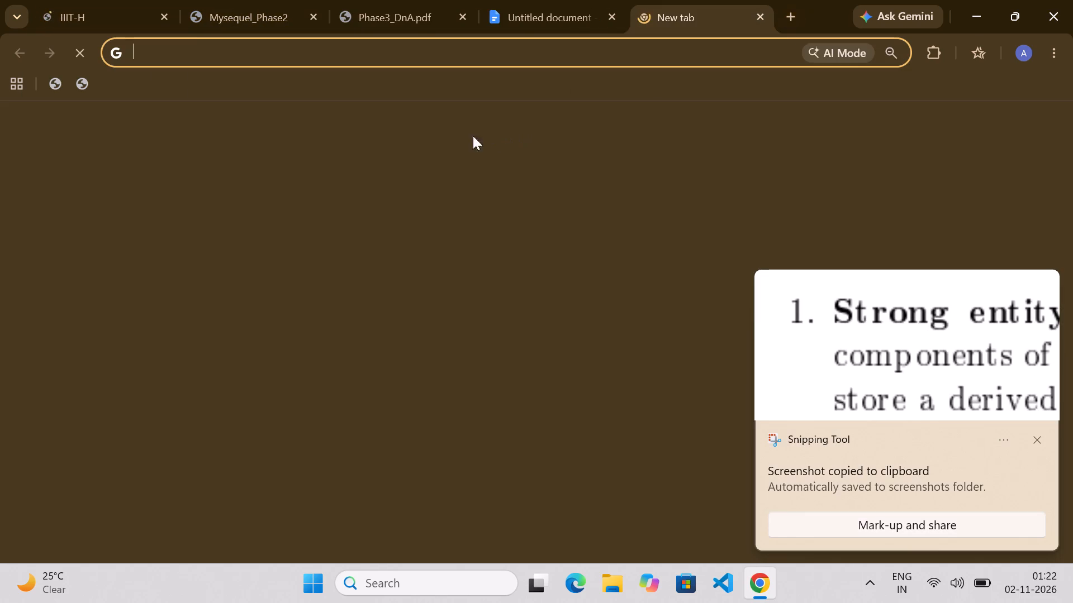
pyautogui.click(35, 0)
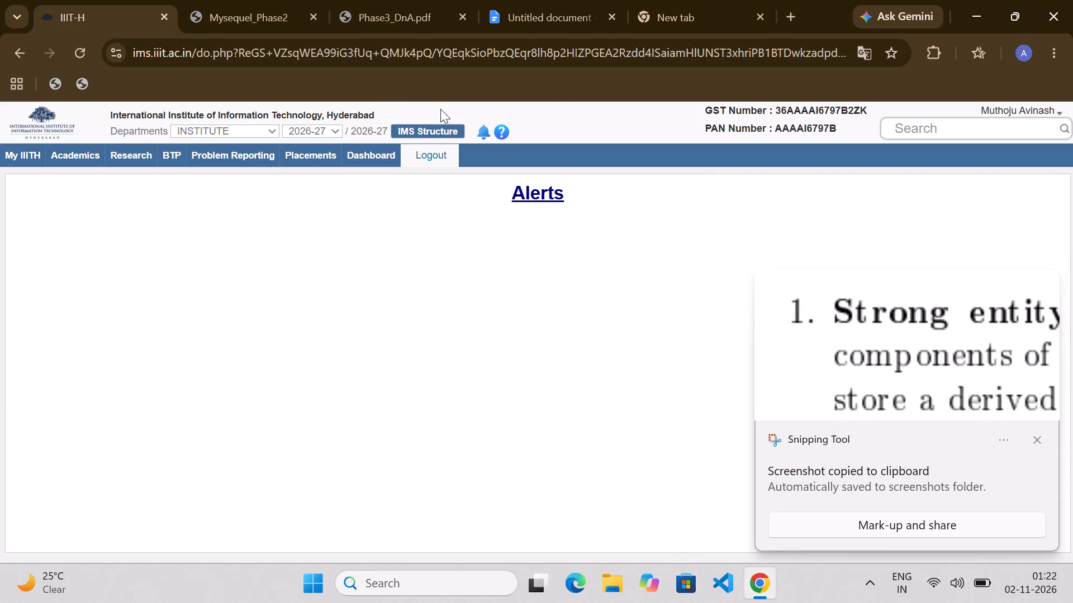